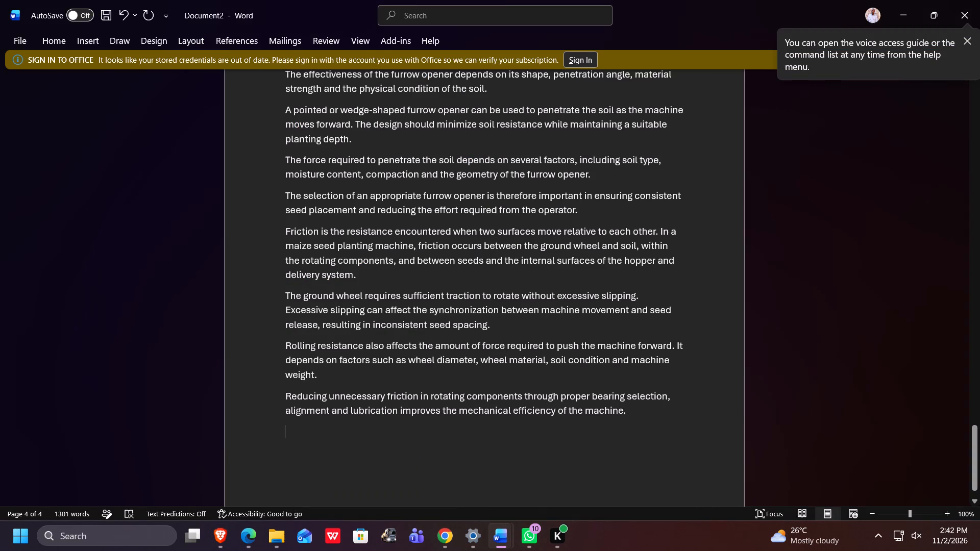
key(ctrl+v)
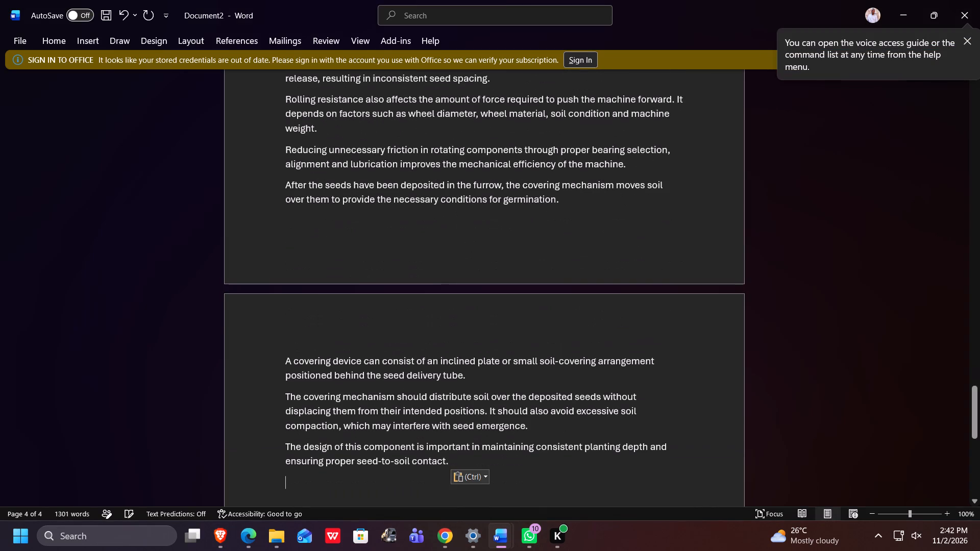
Review the compiled text in Document2 from the soil-covering paragraphs back to page 1, then the rotational motion passage and its distance formula.
scroll(398, 352, up, 2)
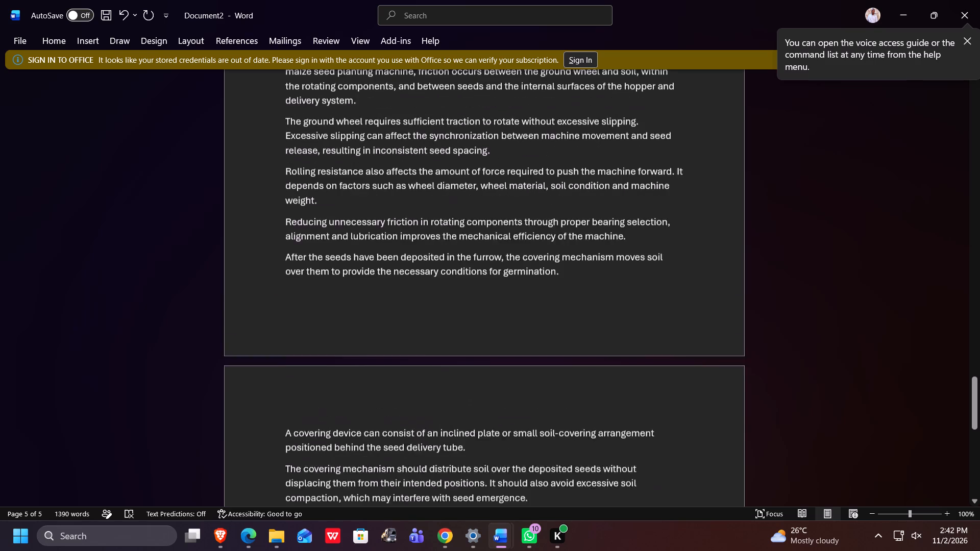
scroll(397, 351, up, 4)
scroll(357, 323, up, 4)
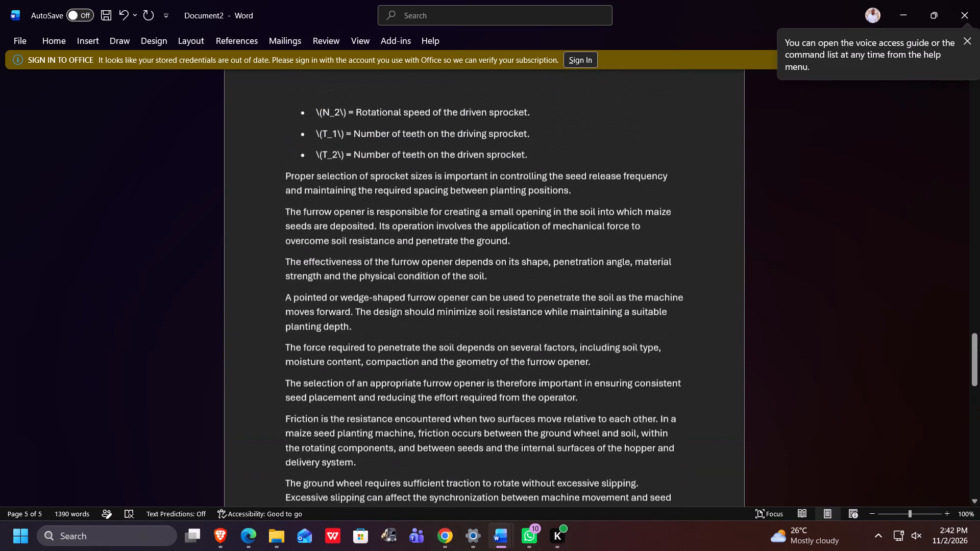
scroll(356, 323, up, 7)
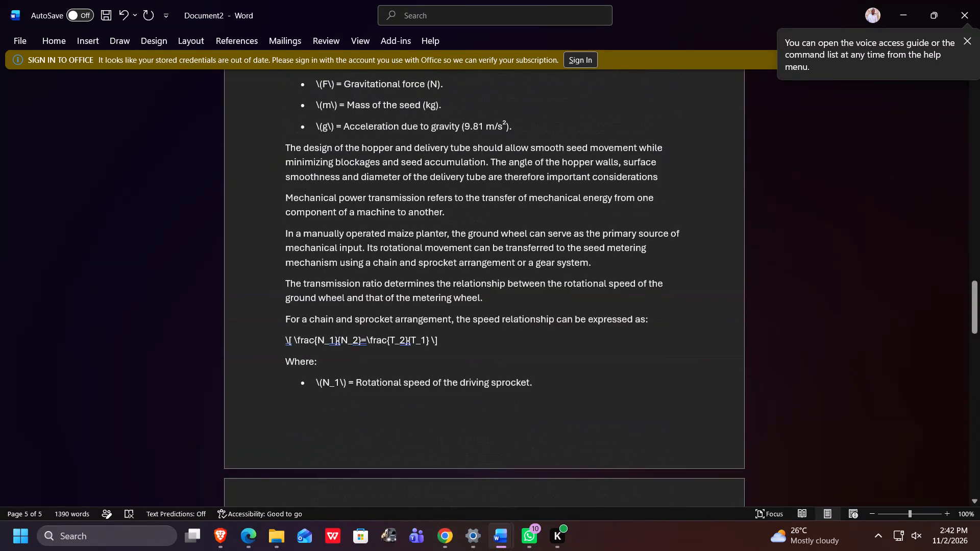
scroll(346, 323, up, 7)
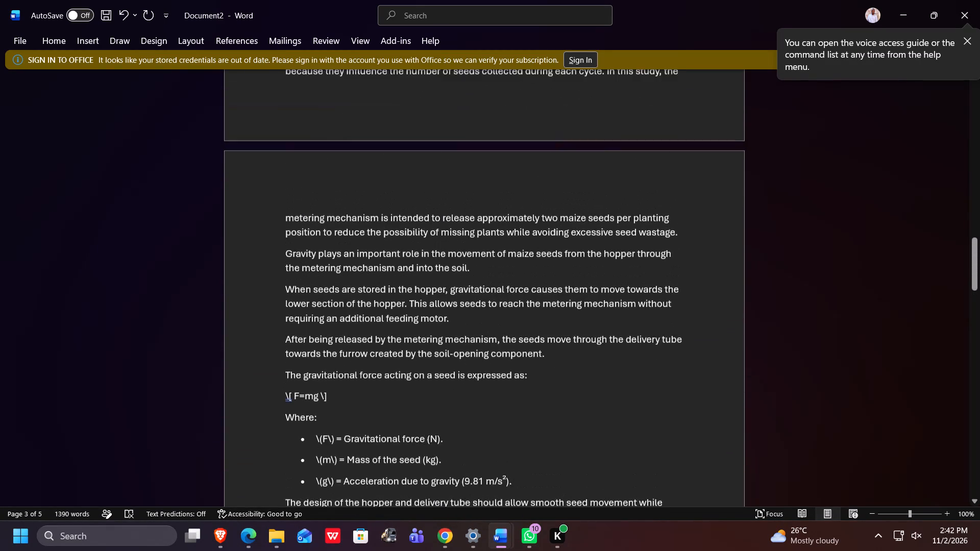
scroll(331, 323, up, 4)
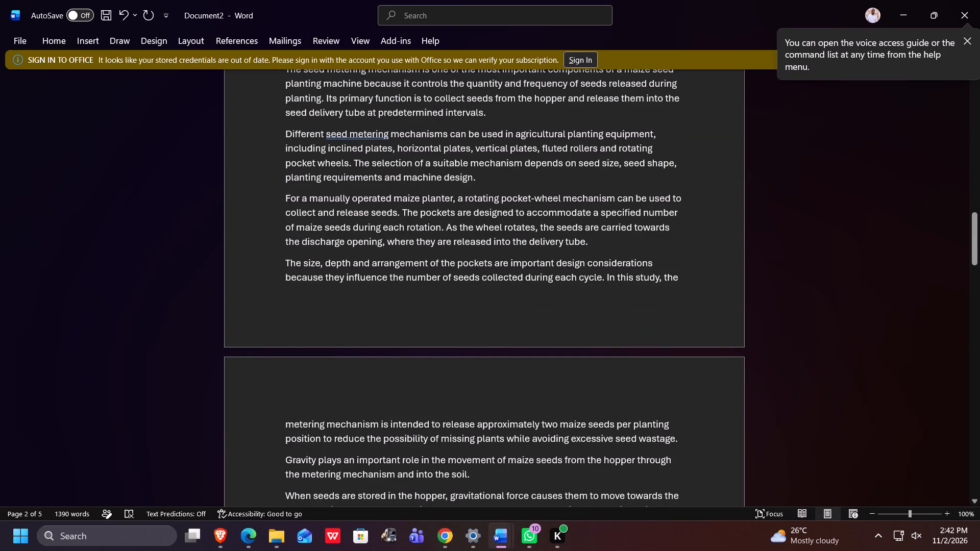
scroll(336, 273, up, 5)
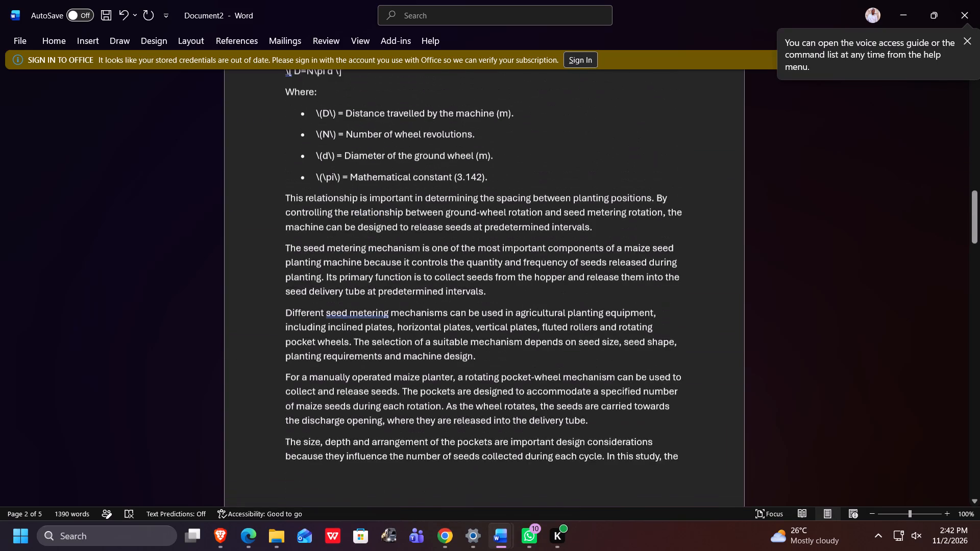
scroll(331, 273, up, 9)
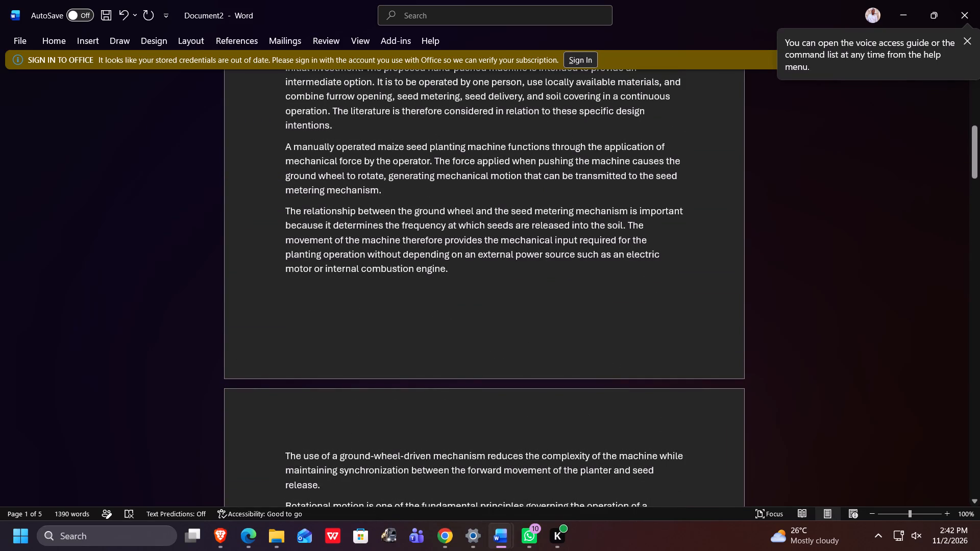
scroll(538, 220, down, 1)
scroll(457, 268, down, 1)
scroll(411, 301, down, 1)
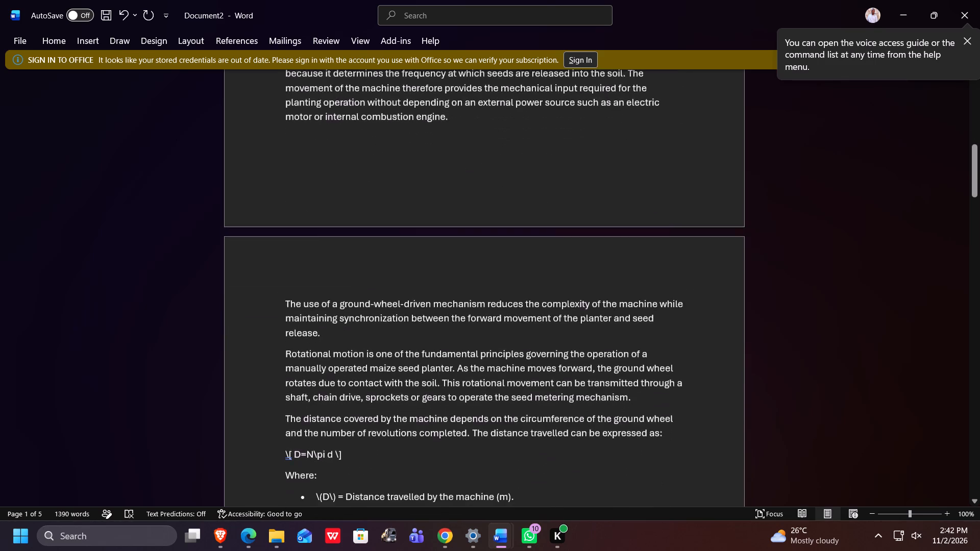
scroll(406, 305, down, 2)
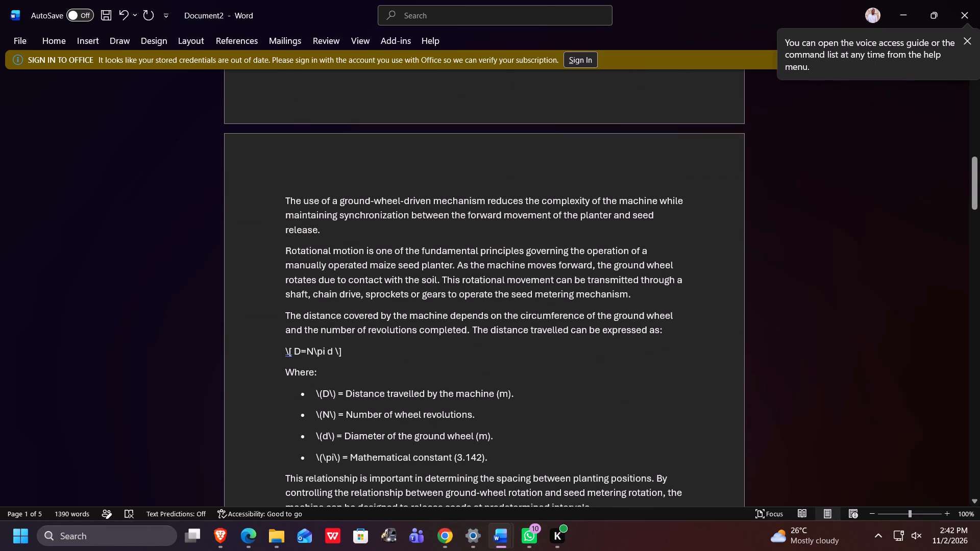
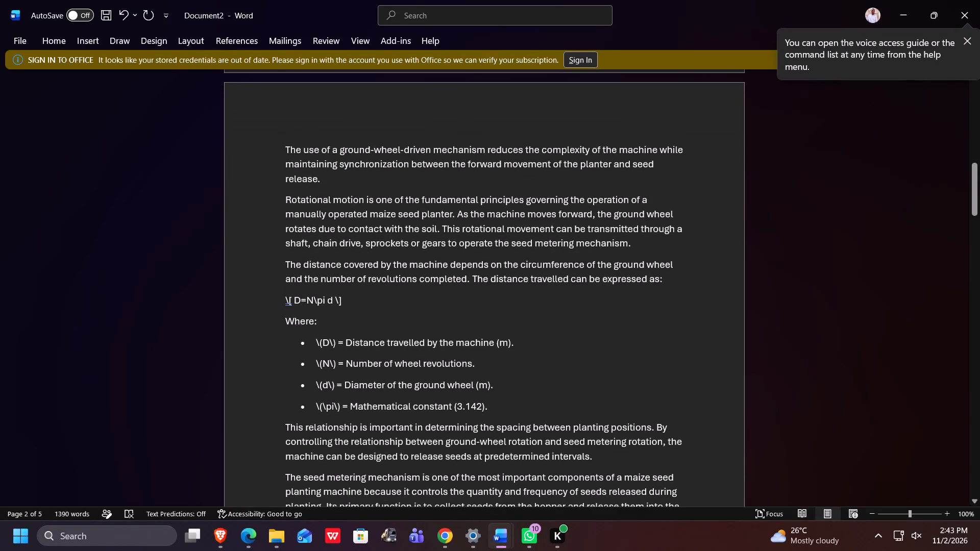
Review the text from the project proposal paragraph on page 1 to the rotational motion passage on page 2.
scroll(482, 380, up, 5)
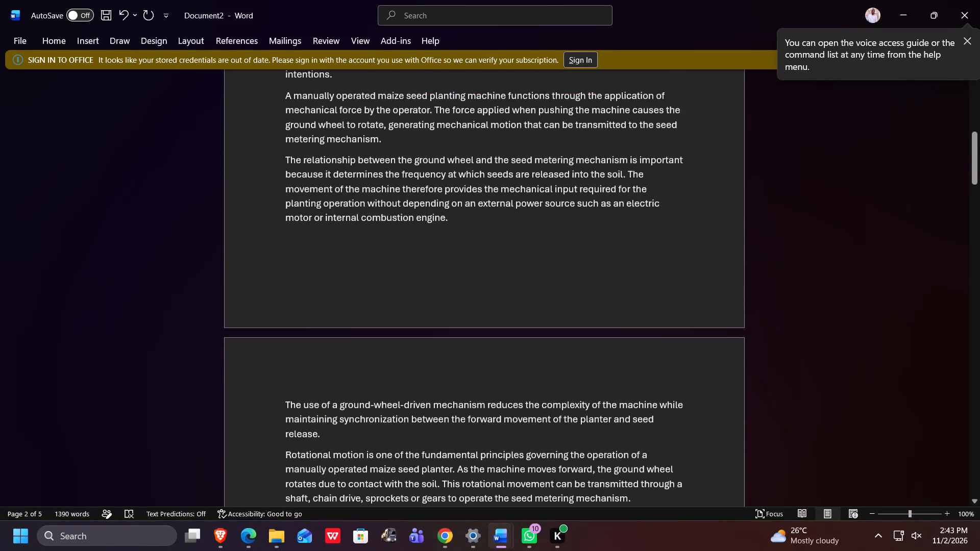
scroll(346, 302, up, 4)
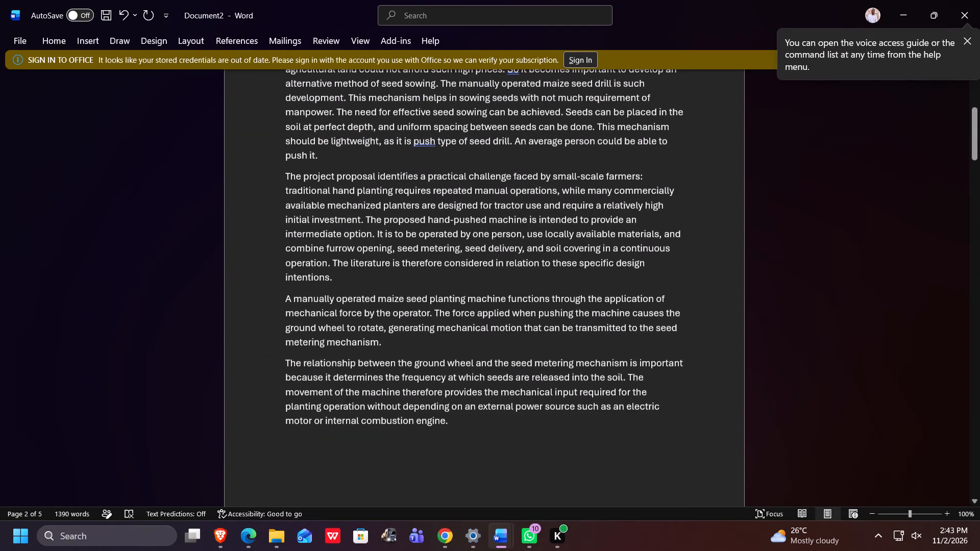
scroll(346, 302, down, 6)
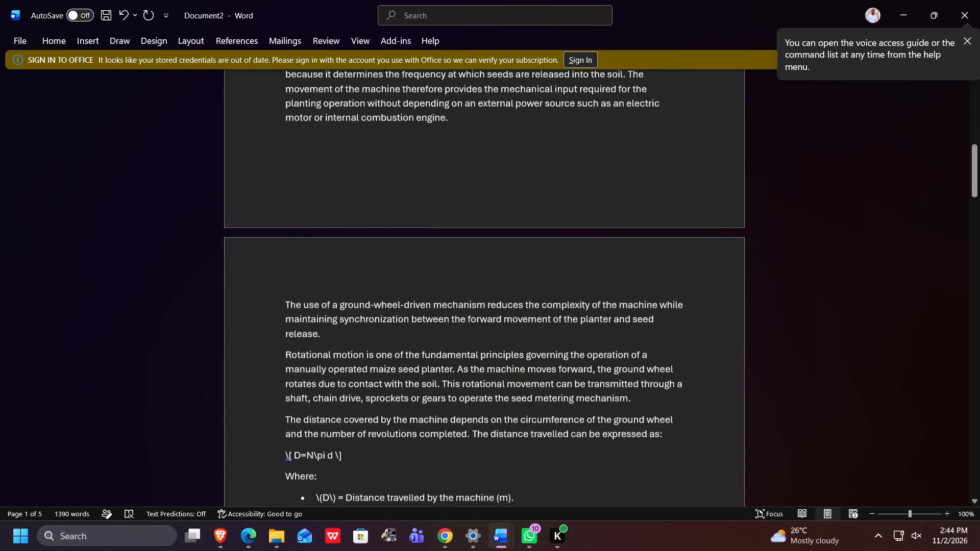
scroll(346, 302, down, 1)
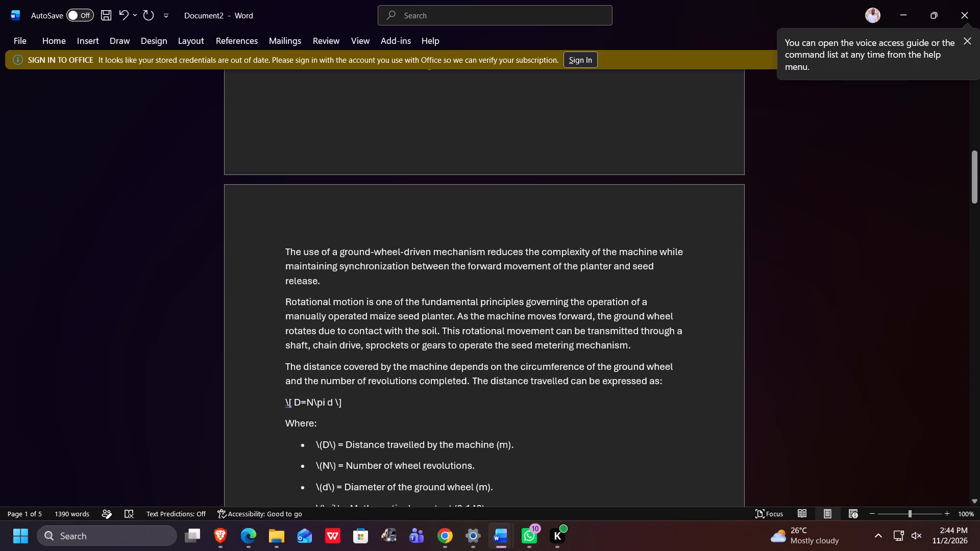
Replace the word "fundamental" with "main" in the first sentence of the rotational motion paragraph.
click(475, 299)
click(480, 303)
key(BackSpace)
key(BackSpace)
key(BackSpace)
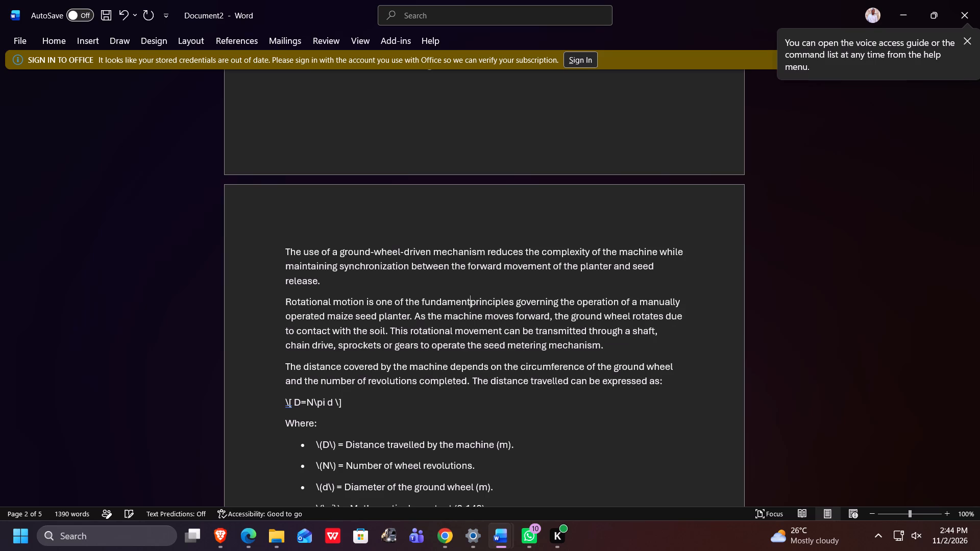
key(BackSpace)
key(BackSpace)
key(BackSpace)
key(BackSpace)
key(BackSpace)
key(BackSpace)
key(BackSpace)
key(BackSpace)
key(BackSpace)
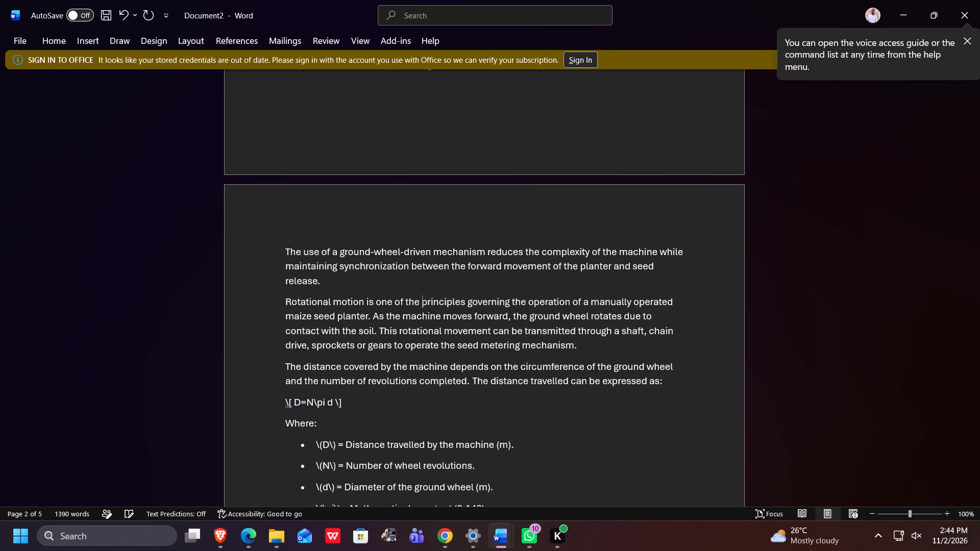
text(main)
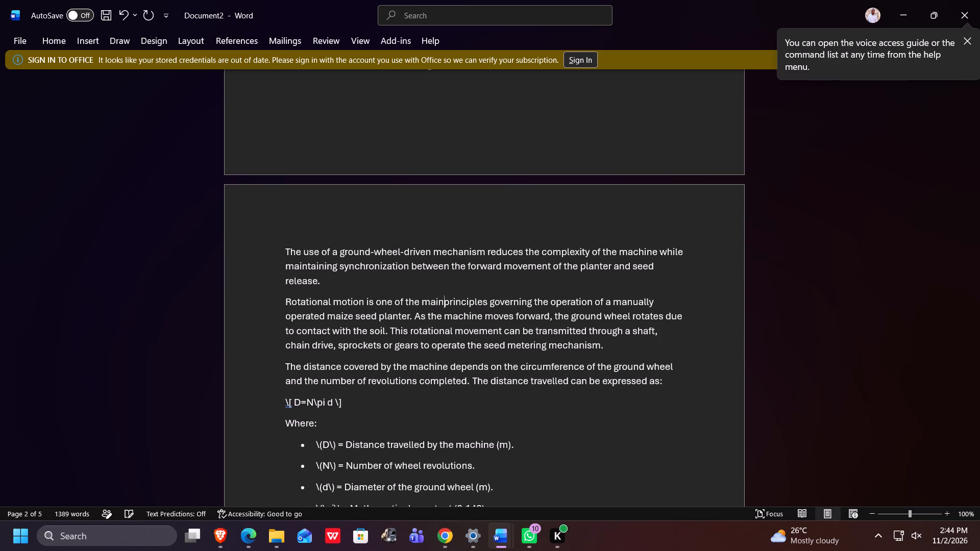
key(space)
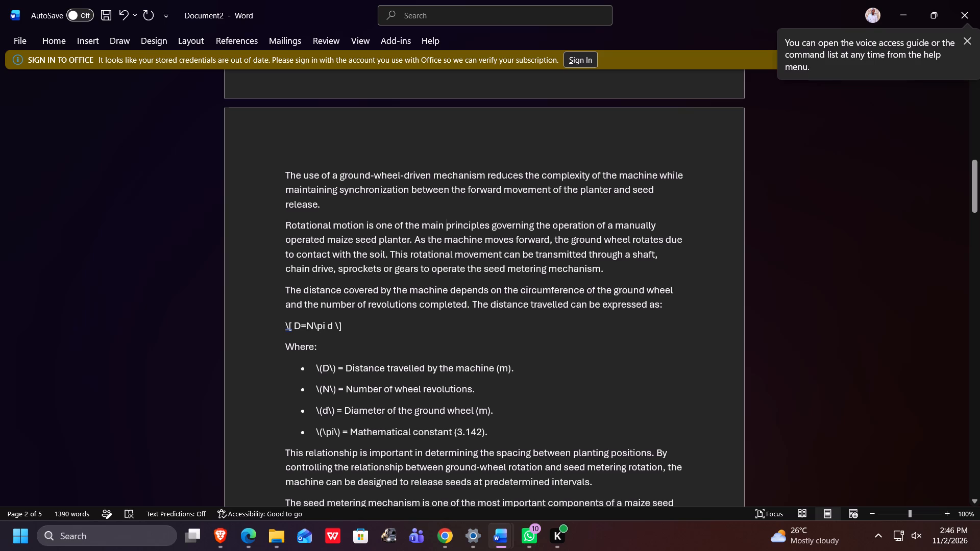
Replace the word "synchronization" with "integration" in the paragraph on the ground-wheel-driven mechanism.
drag(340, 190, 409, 193)
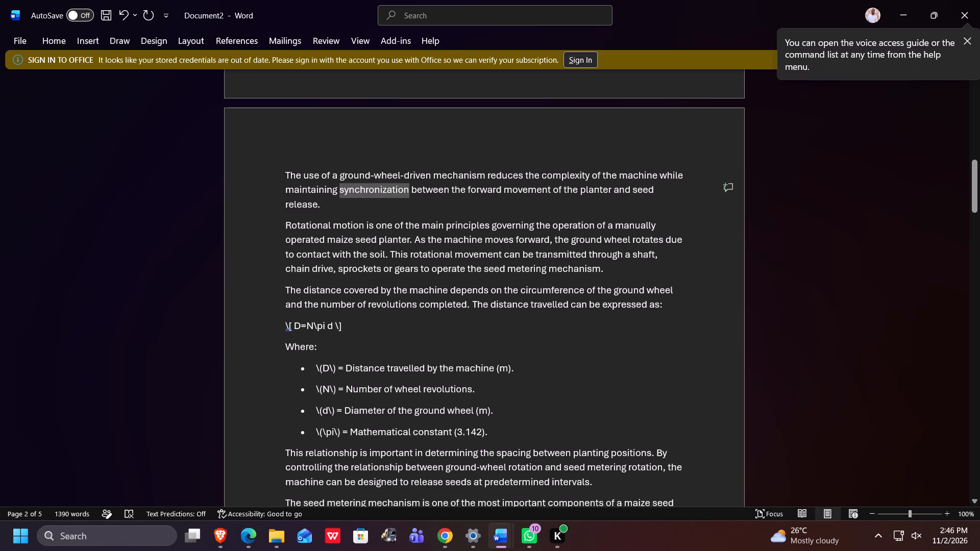
drag(409, 193, 409, 193)
key(Delete)
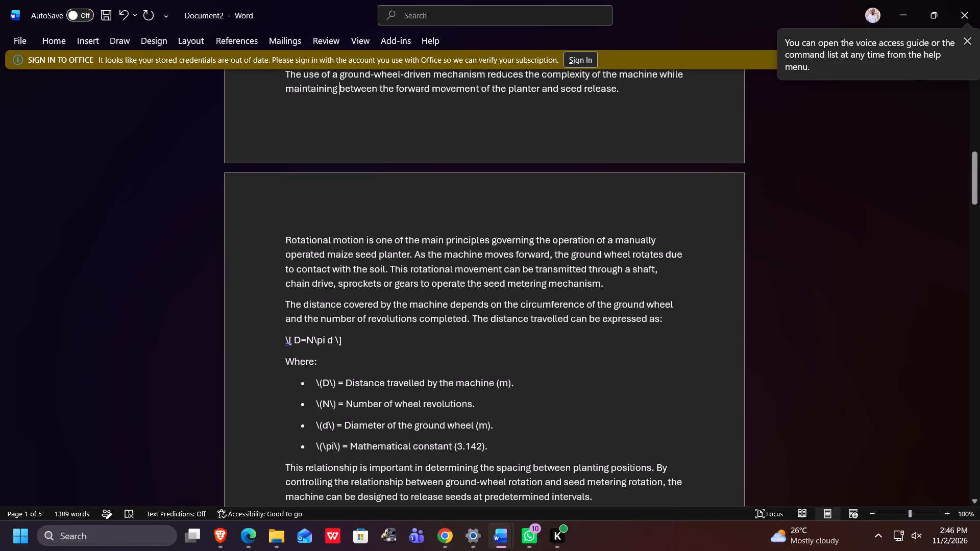
text(integration)
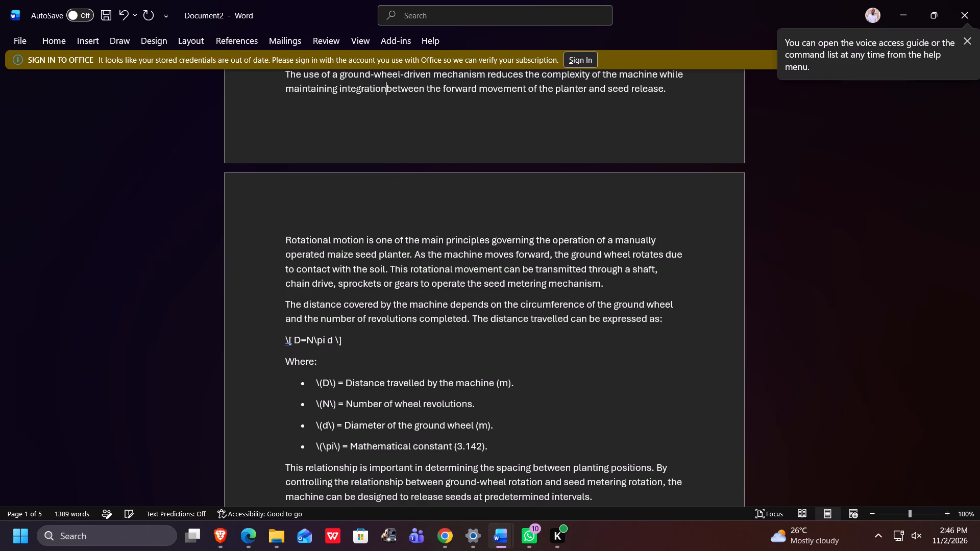
key(space)
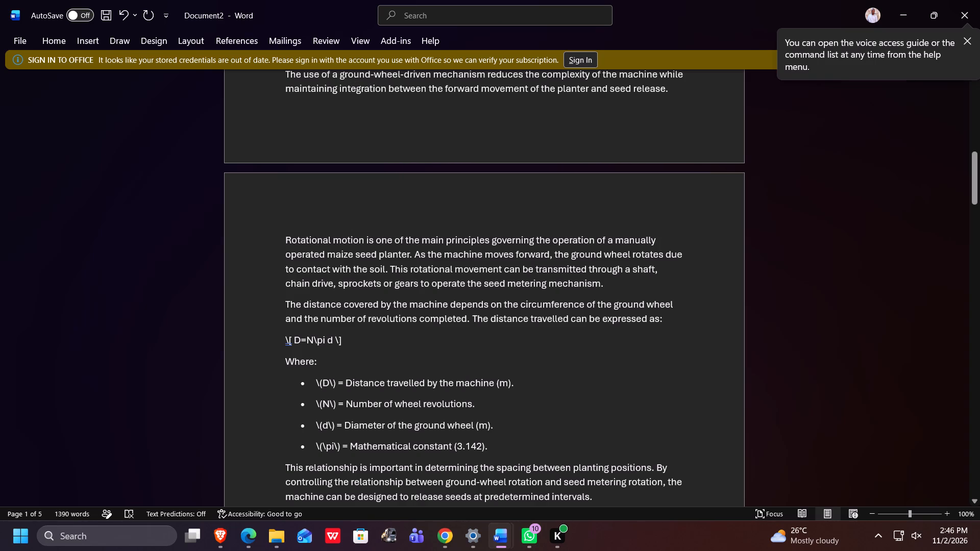
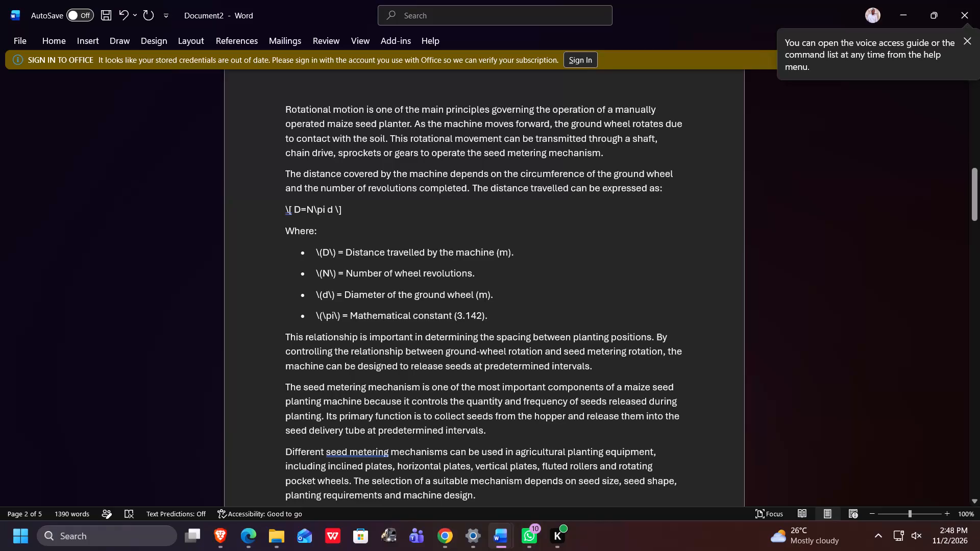
Delete the raw-code distance formula line above "Where:" in the rotational motion section.
drag(281, 208, 287, 208)
drag(287, 208, 345, 207)
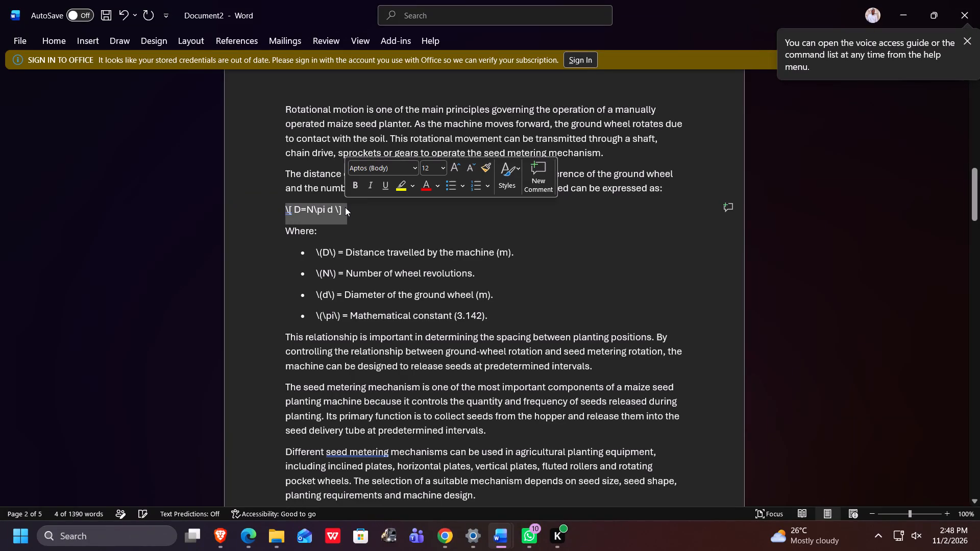
key(Delete)
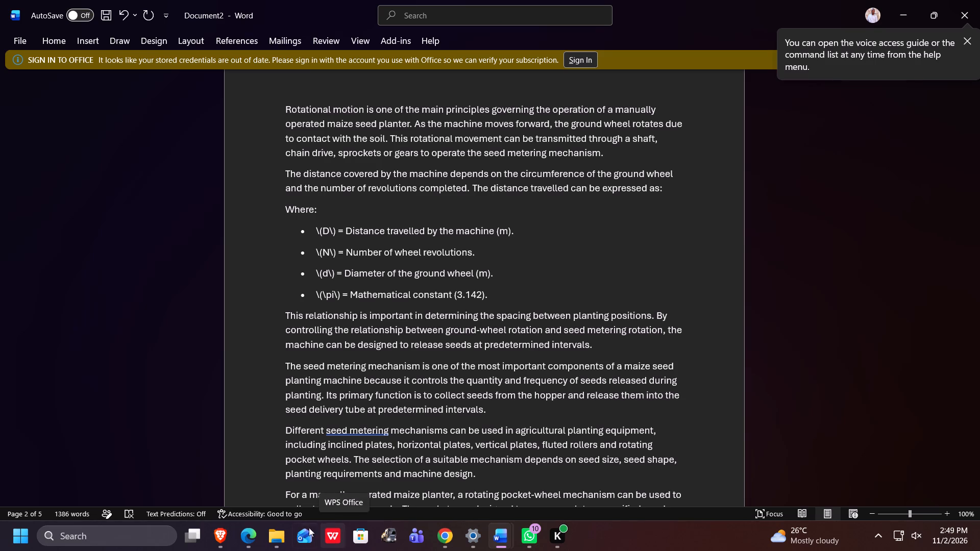
click(222, 536)
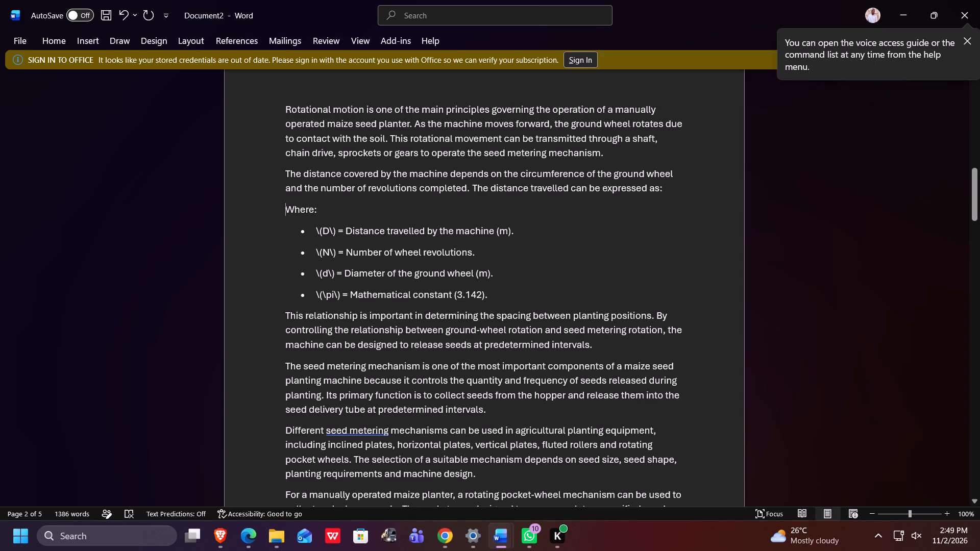
key(ctrl+v)
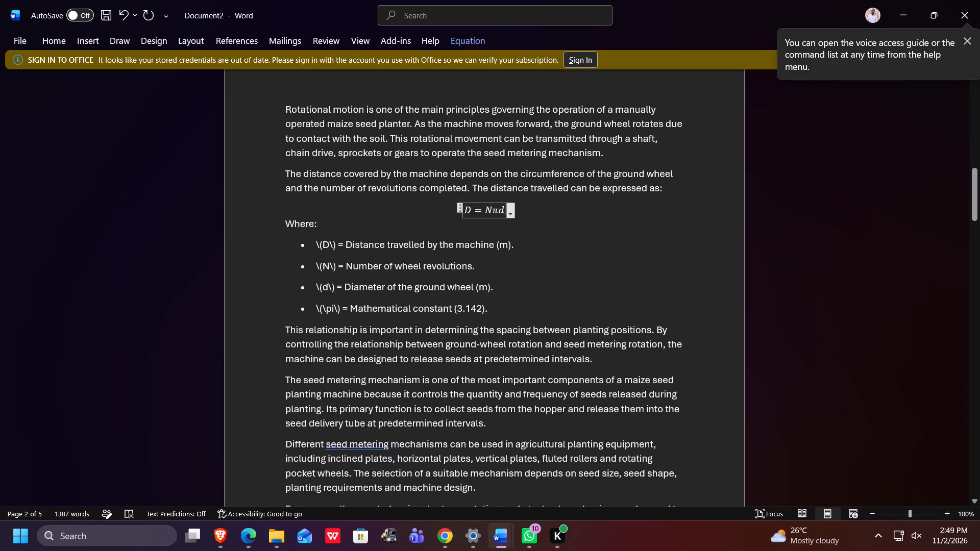
click(619, 232)
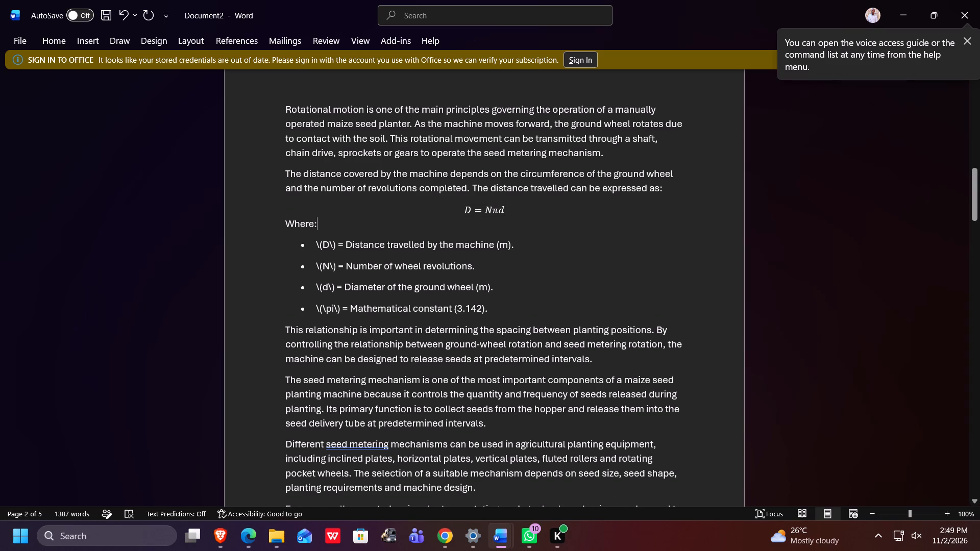
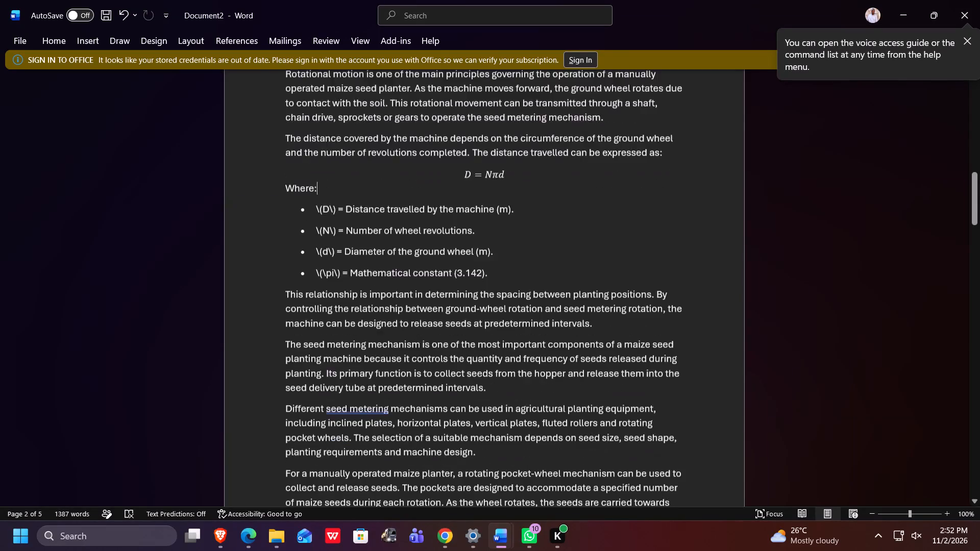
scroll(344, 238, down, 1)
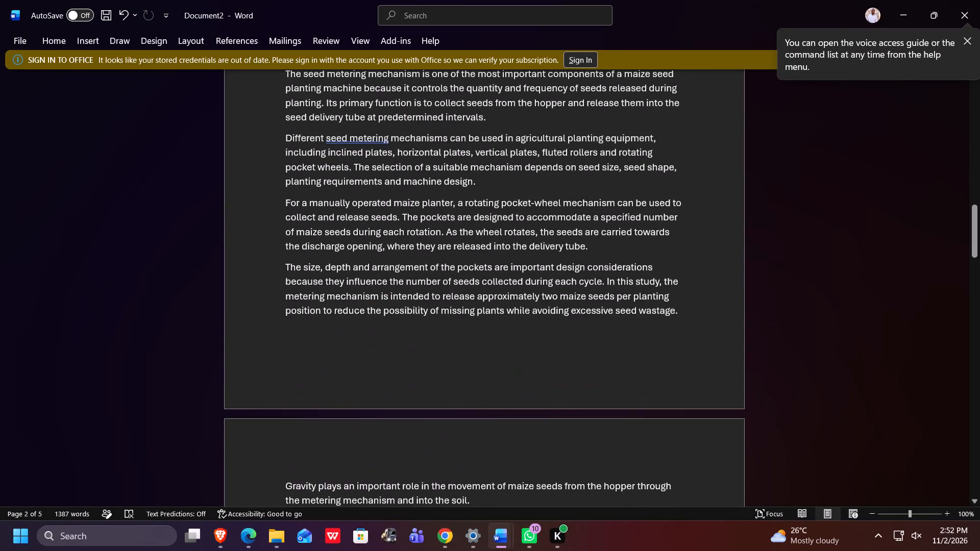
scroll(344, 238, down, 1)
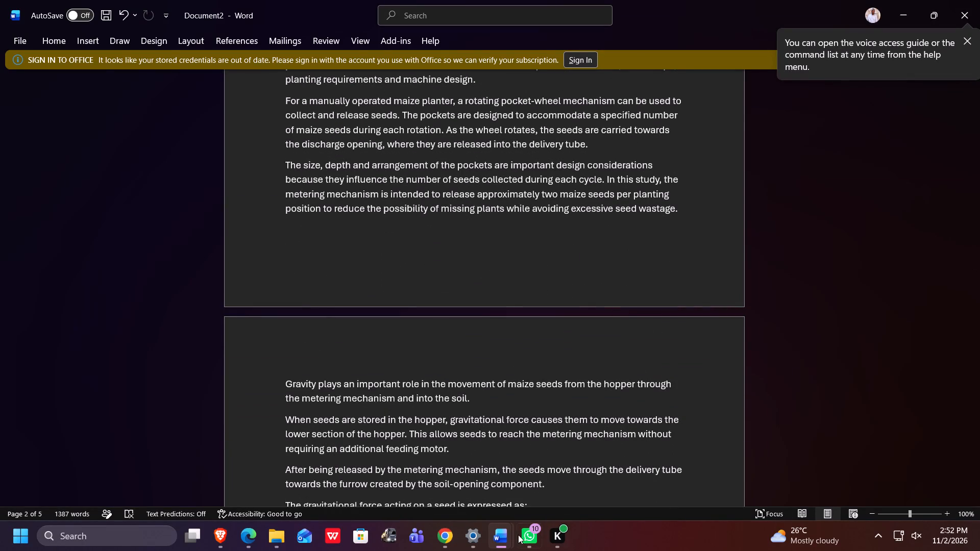
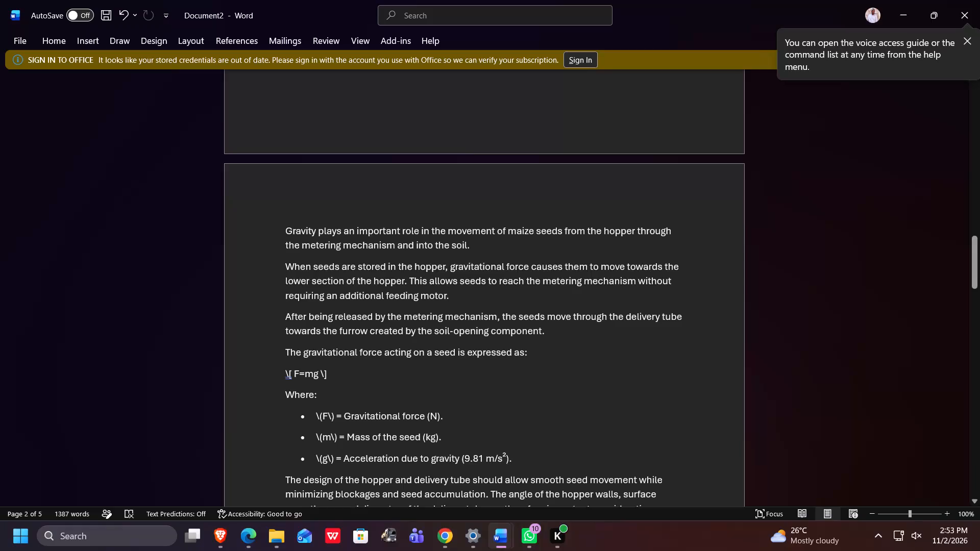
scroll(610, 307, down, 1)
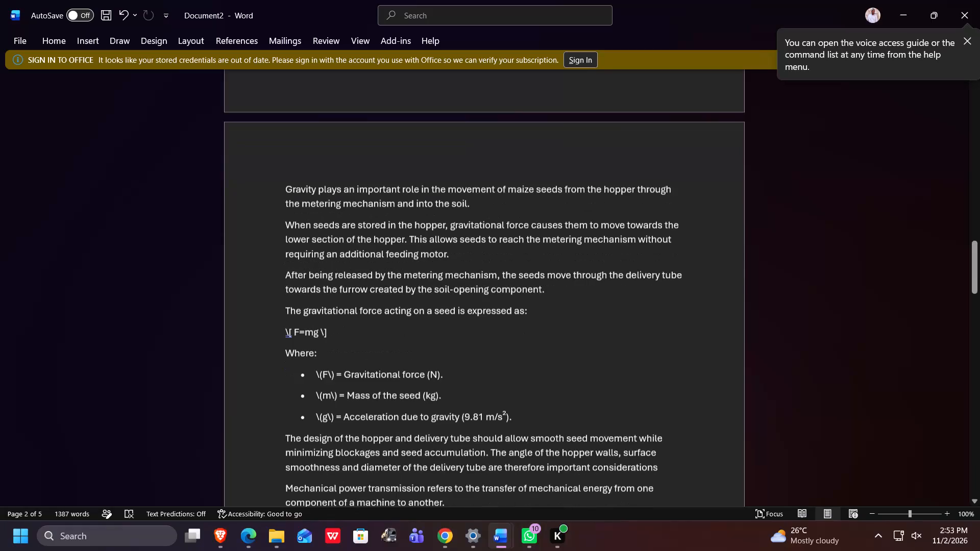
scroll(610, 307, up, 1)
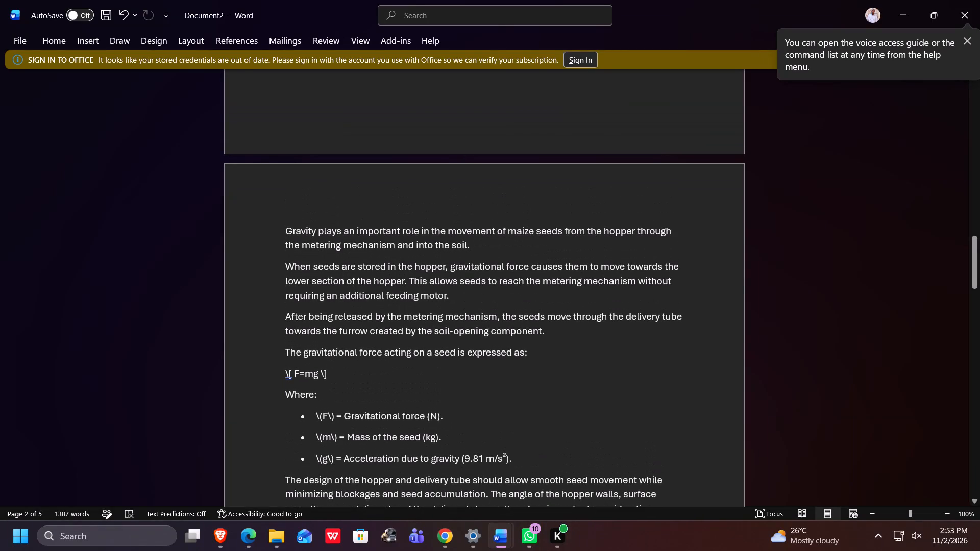
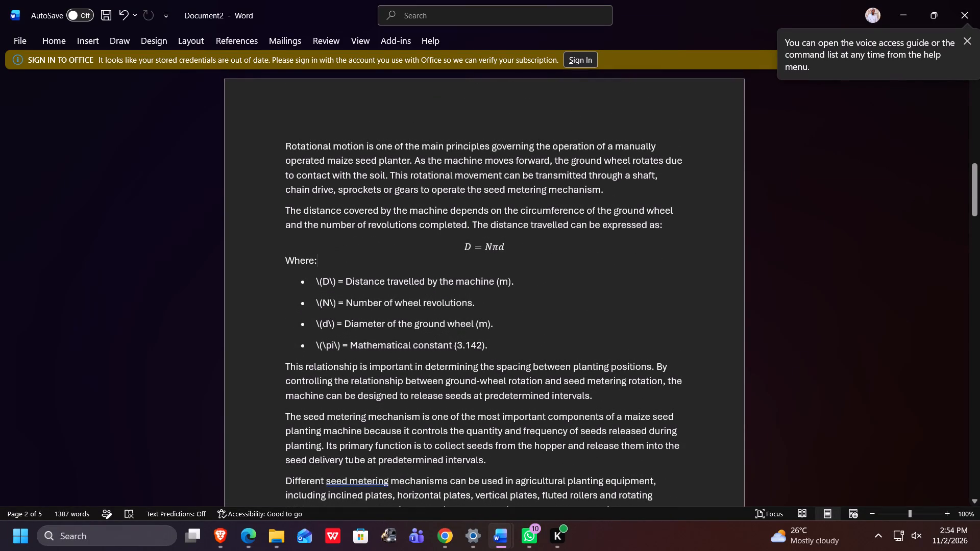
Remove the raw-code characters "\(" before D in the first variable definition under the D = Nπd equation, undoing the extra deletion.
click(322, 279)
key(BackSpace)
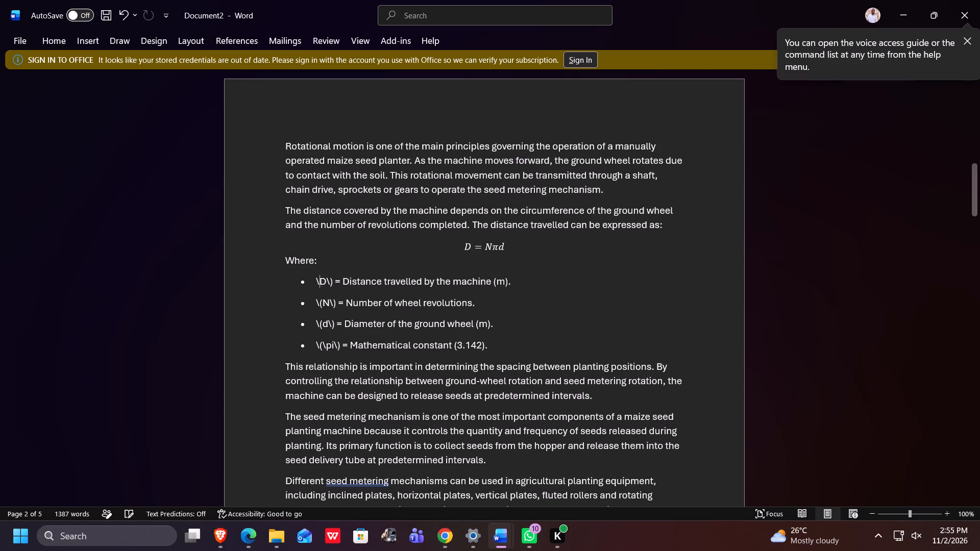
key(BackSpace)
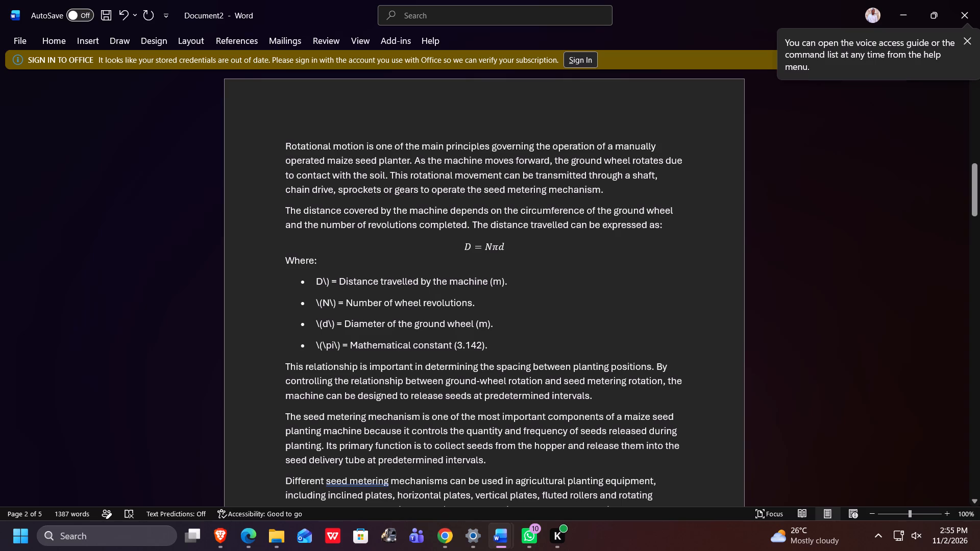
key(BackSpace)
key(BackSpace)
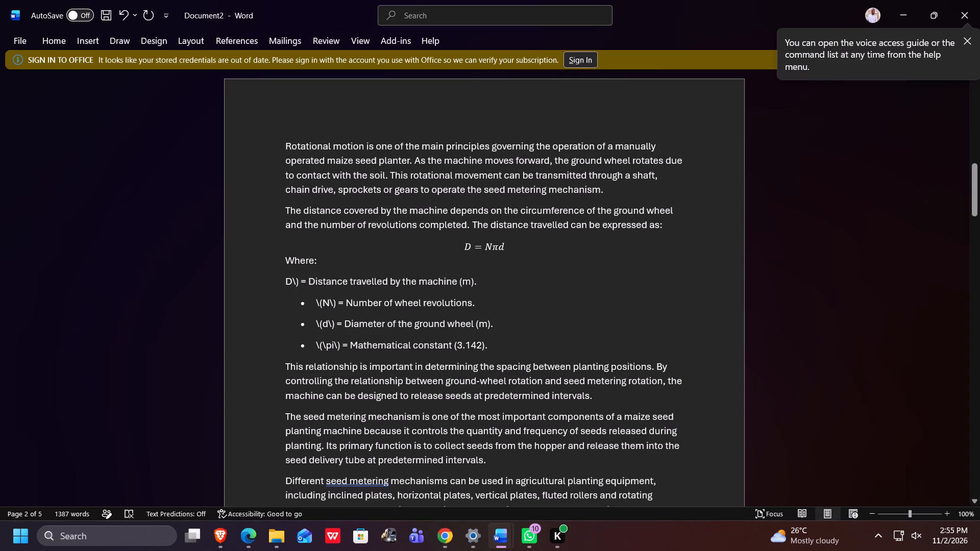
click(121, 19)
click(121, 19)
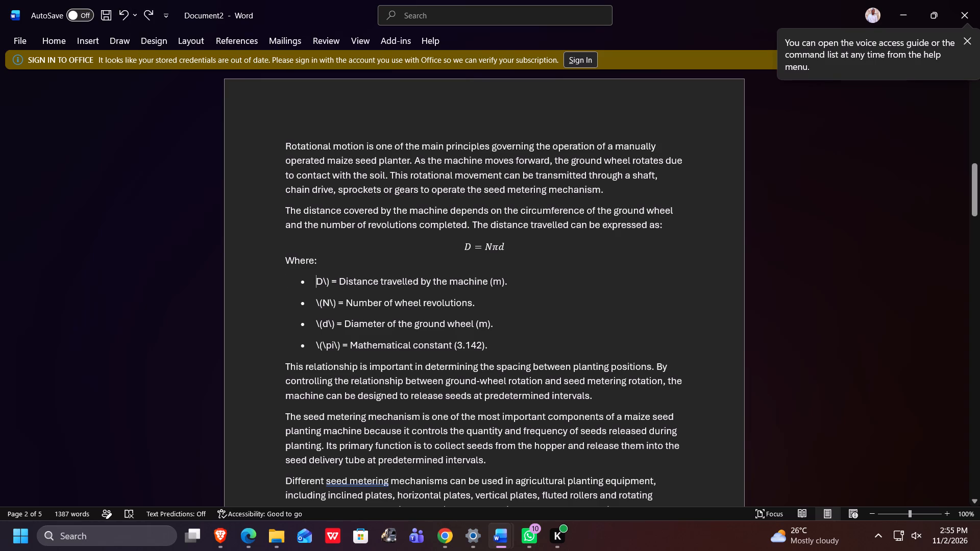
Delete the four bulleted variable definitions under "Where:" below the D = Nπd equation.
drag(297, 281, 470, 340)
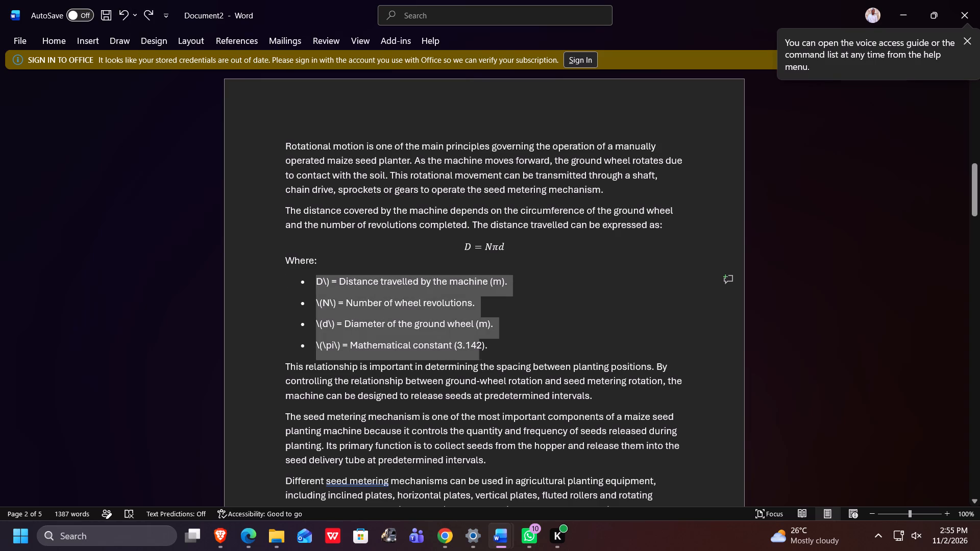
drag(470, 340, 494, 340)
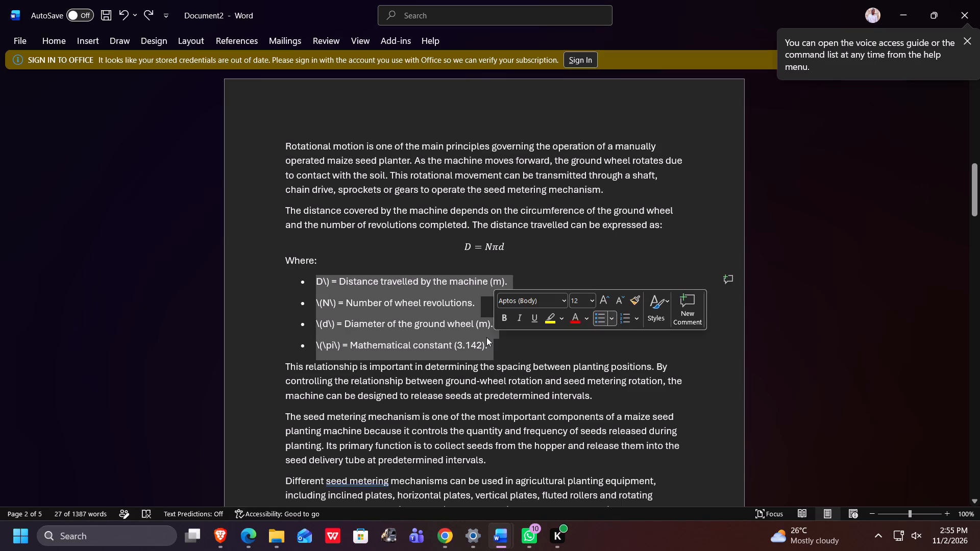
key(Delete)
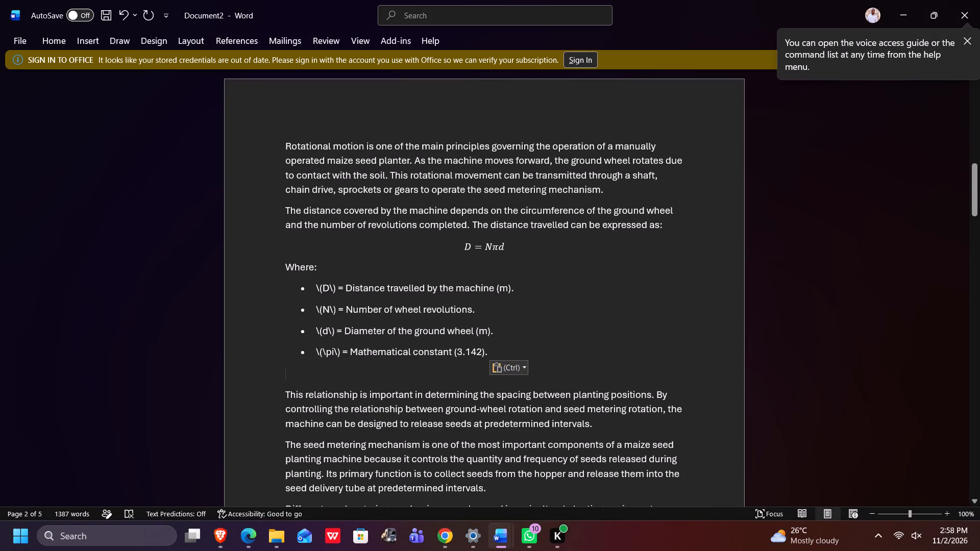
Clean the raw-code symbols from the first definition under "Where:" so it reads "D= Distance travelled by the machine (m).".
click(322, 284)
key(BackSpace)
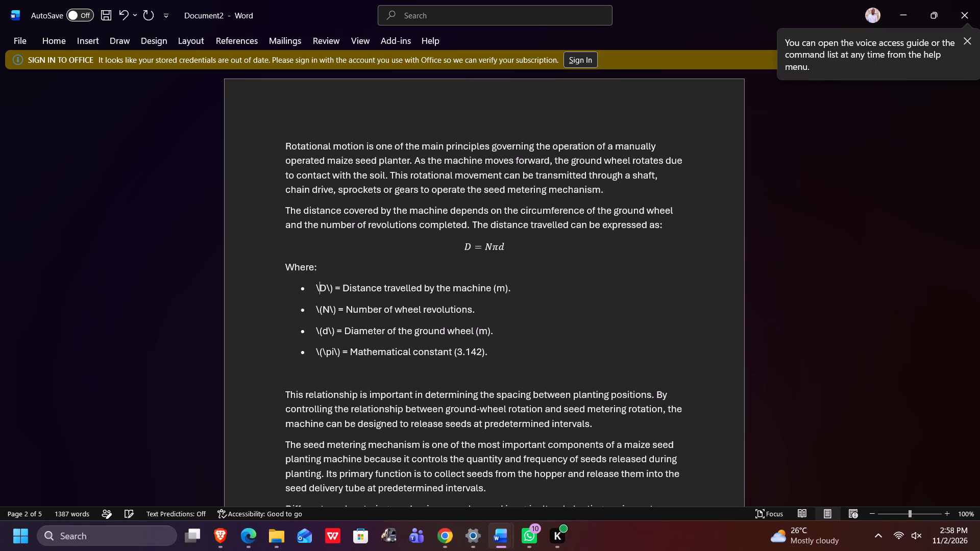
key(BackSpace)
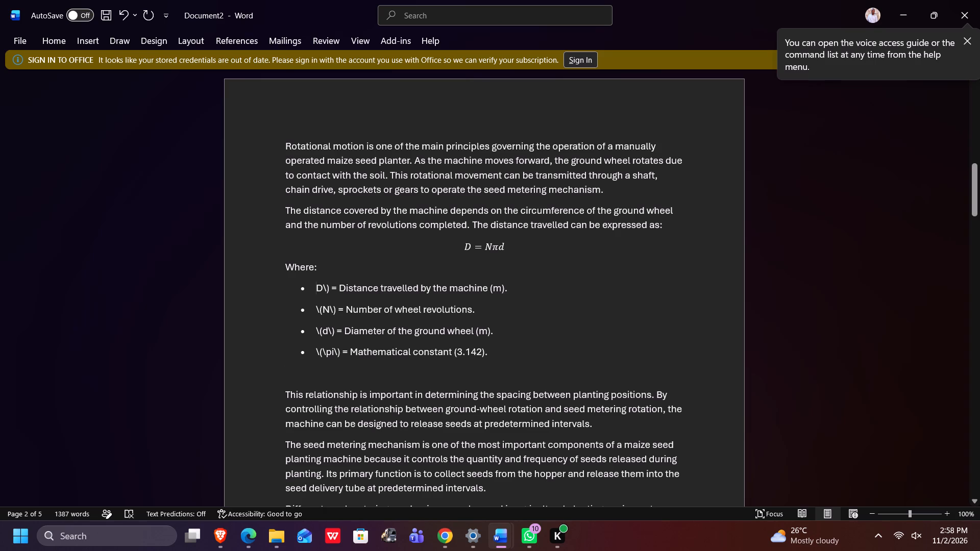
click(332, 289)
key(BackSpace)
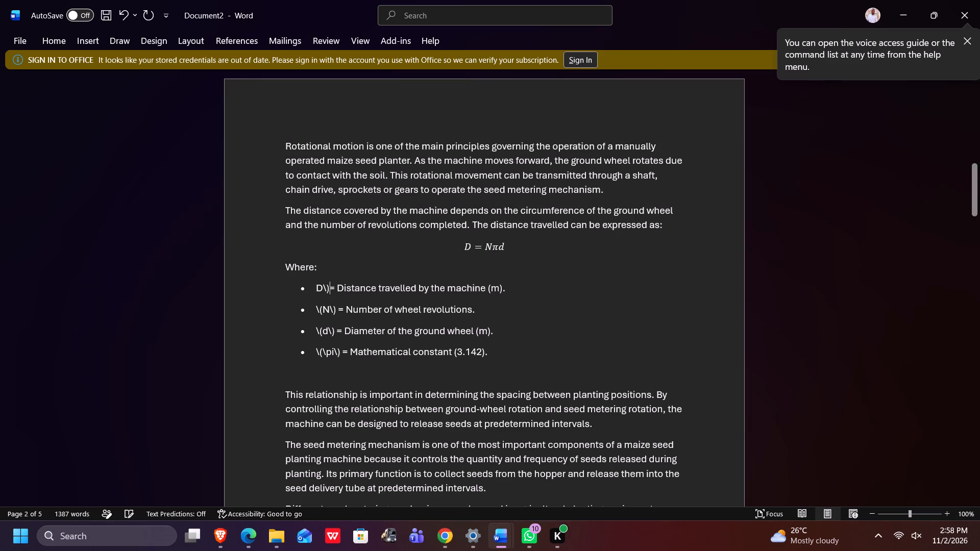
key(BackSpace)
key(BackSpace)
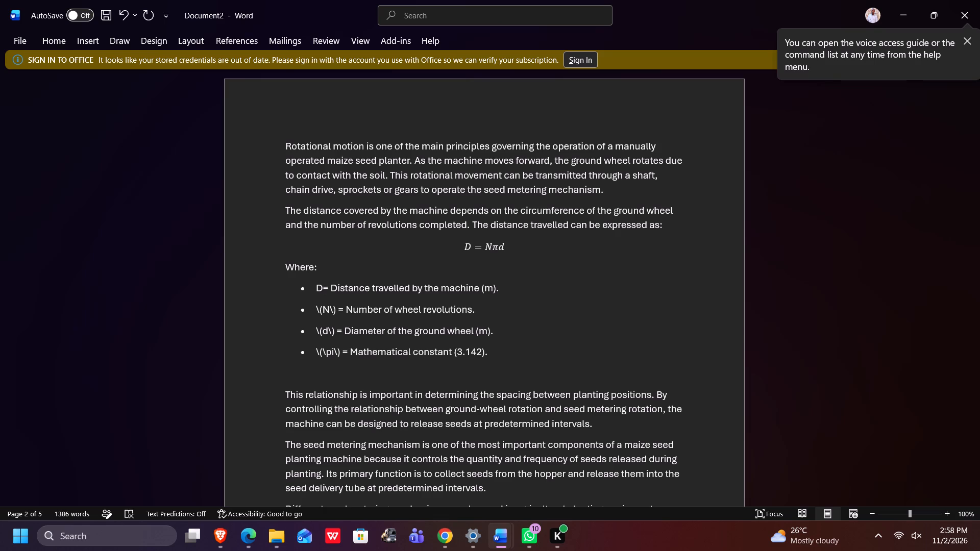
Strip the backslashes and brackets around N in the second definition, leaving "N= Number of wheel revolutions.".
click(340, 314)
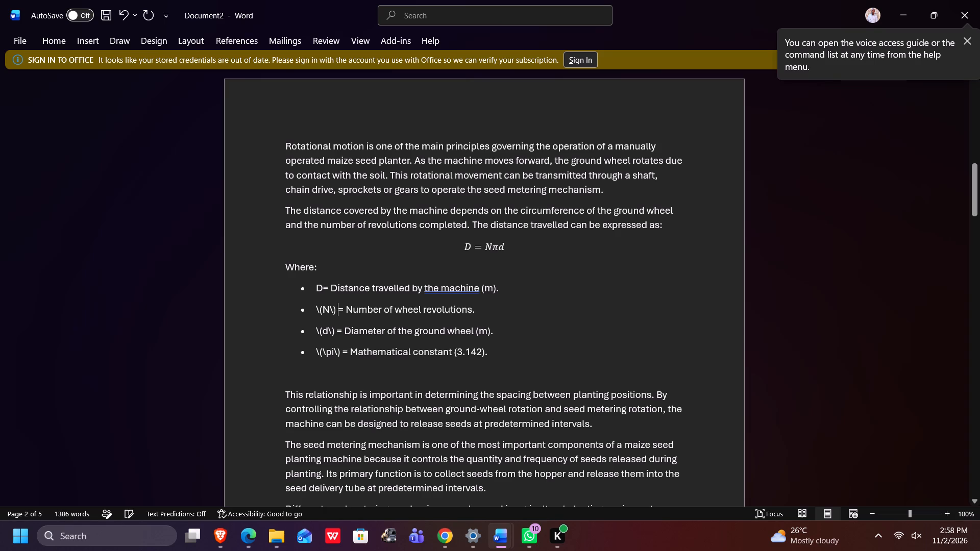
key(BackSpace)
key(BackSpace)
key(BackSpace)
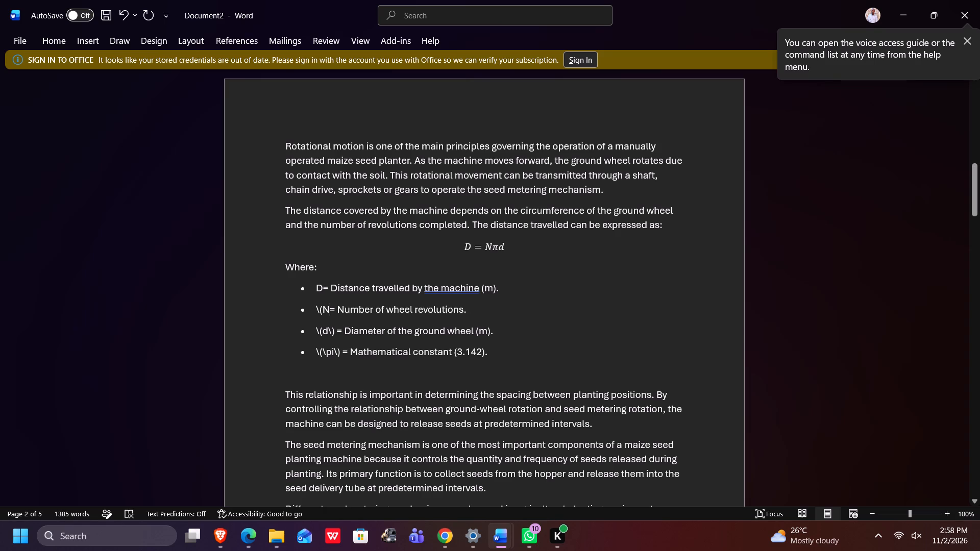
click(321, 304)
click(324, 309)
key(BackSpace)
key(BackSpace)
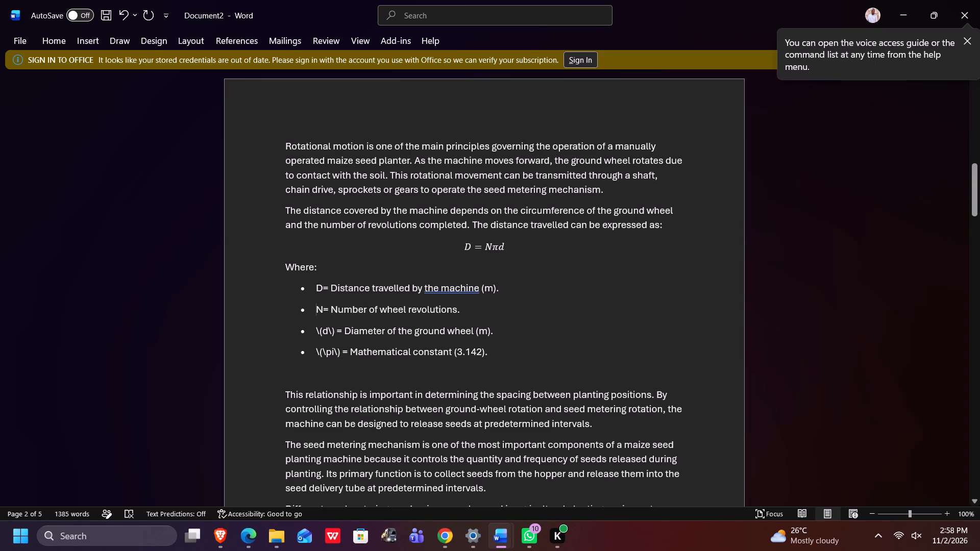
Remove the raw-code symbols around d in the third definition, keeping its bullet, so it reads "d= Diameter of the ground wheel (m).".
click(331, 331)
click(338, 331)
key(BackSpace)
key(BackSpace)
key(BackSpace)
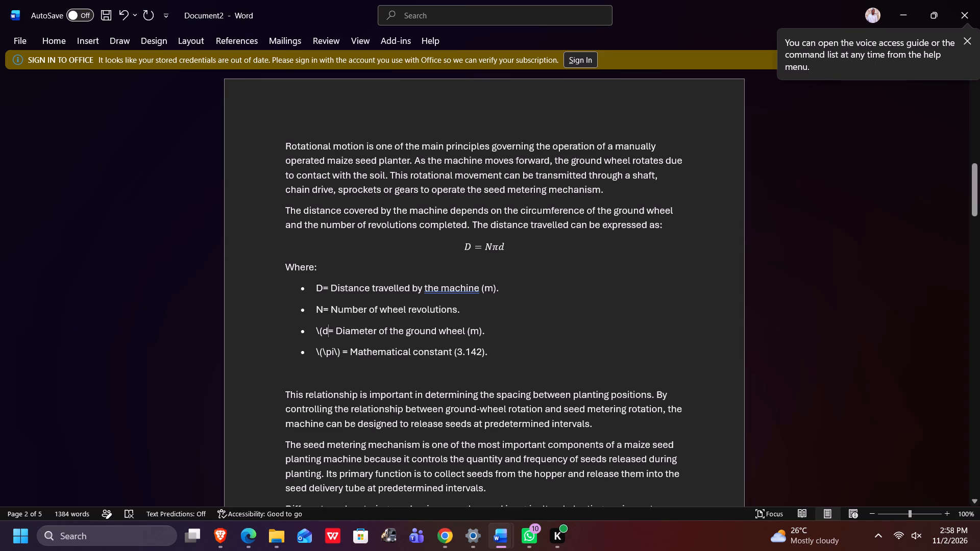
click(321, 328)
key(BackSpace)
key(BackSpace)
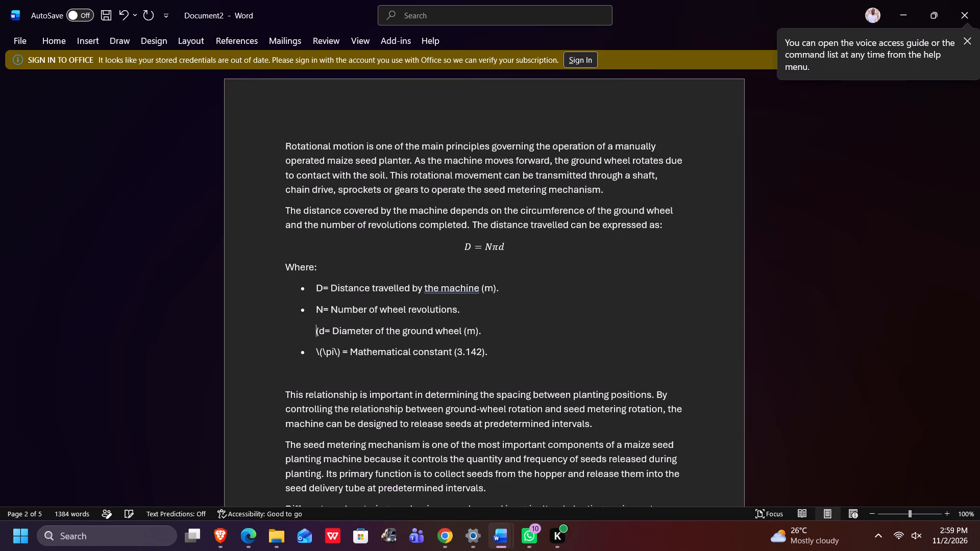
click(122, 8)
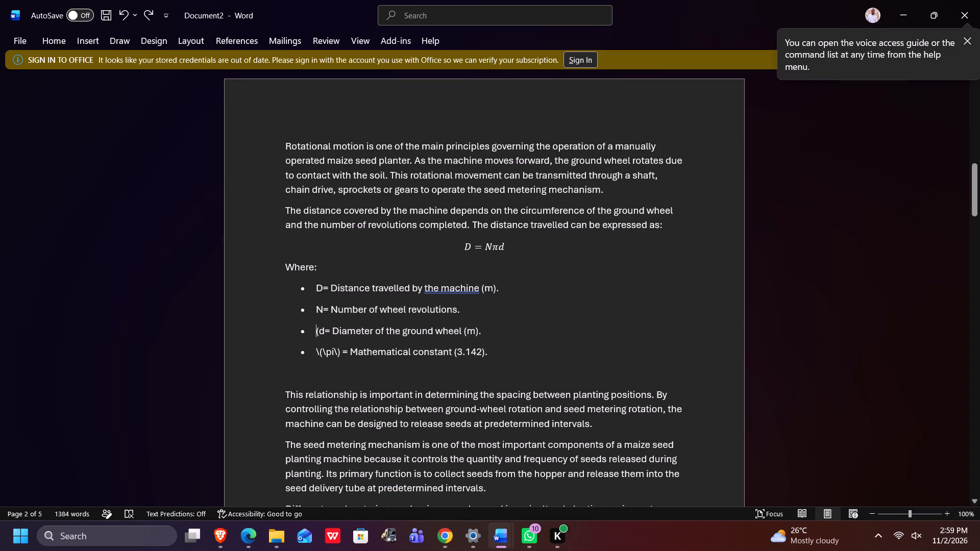
click(320, 333)
key(BackSpace)
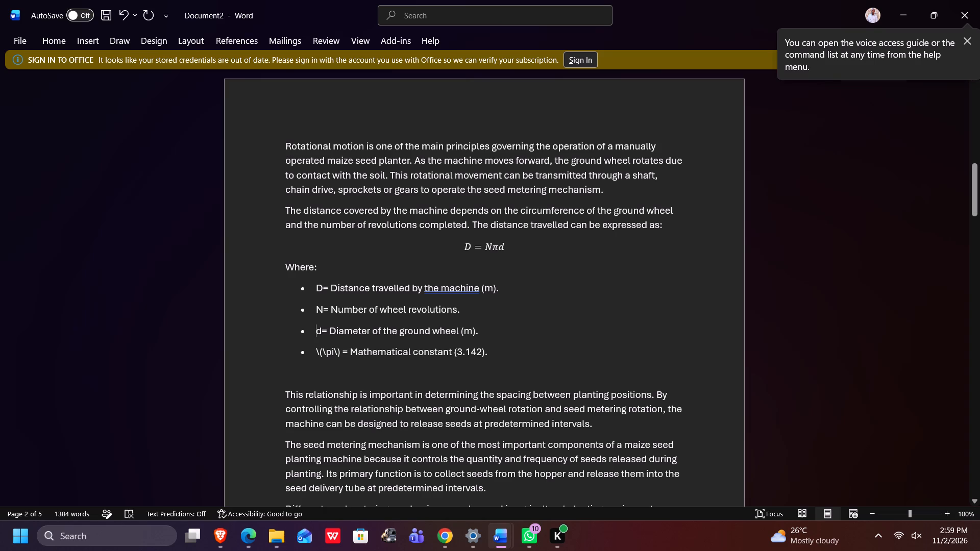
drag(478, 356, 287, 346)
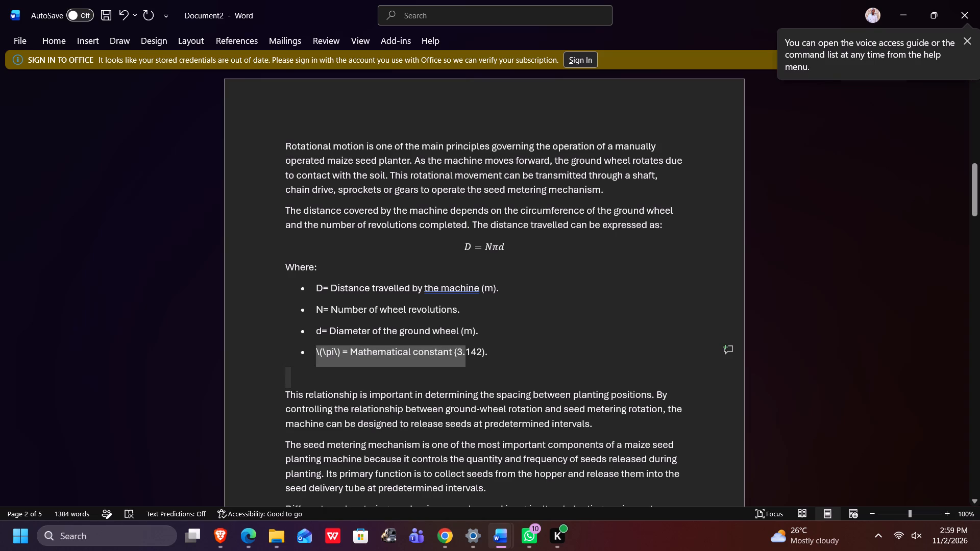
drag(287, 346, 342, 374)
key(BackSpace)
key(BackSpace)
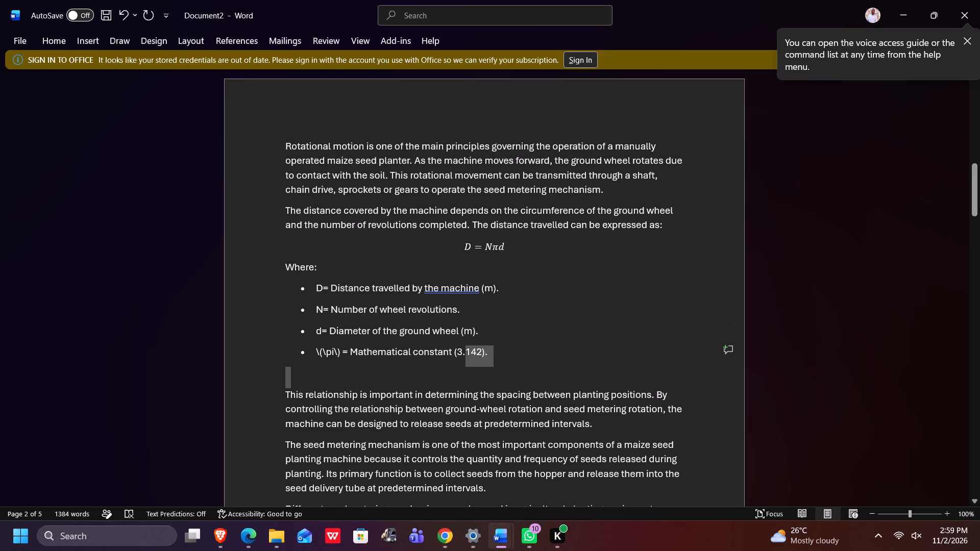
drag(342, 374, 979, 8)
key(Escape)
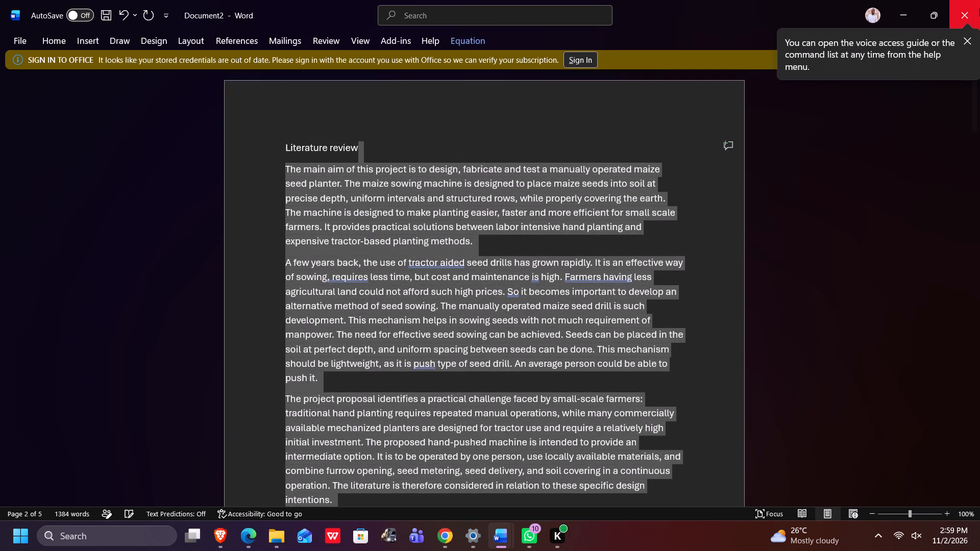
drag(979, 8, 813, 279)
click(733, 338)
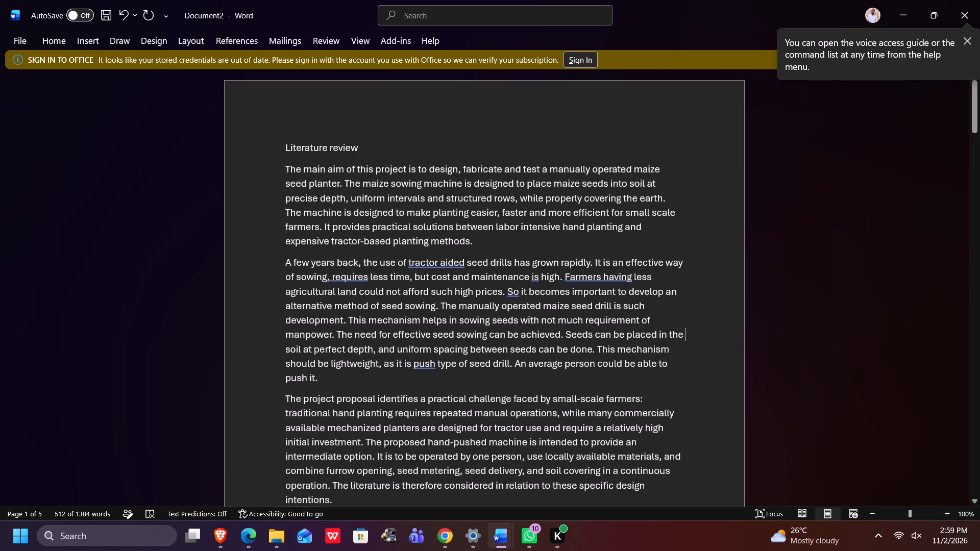
Delete the "\(\pi\) = Mathematical constant (3.142)." bullet and the blank line beneath it from the definitions under the D = Nπd equation.
scroll(725, 338, down, 13)
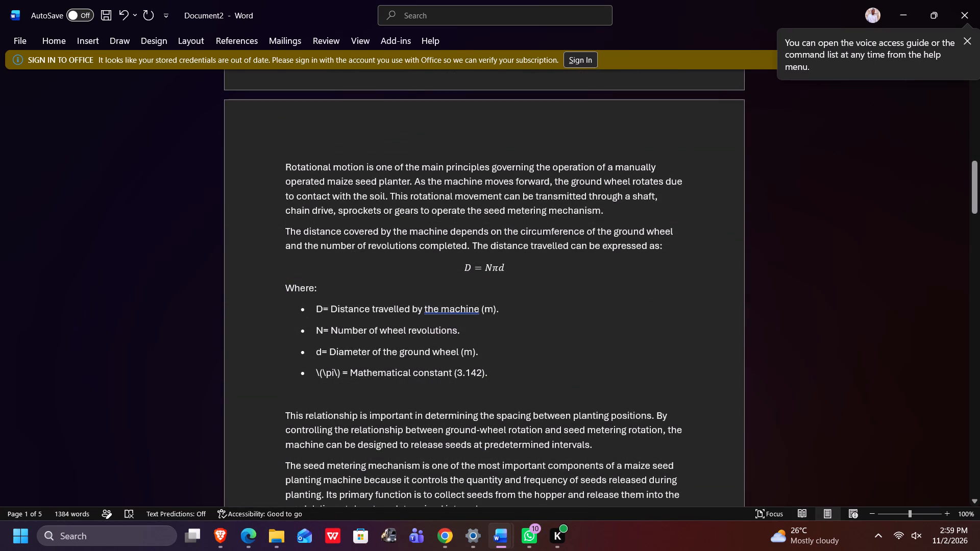
drag(454, 371, 493, 373)
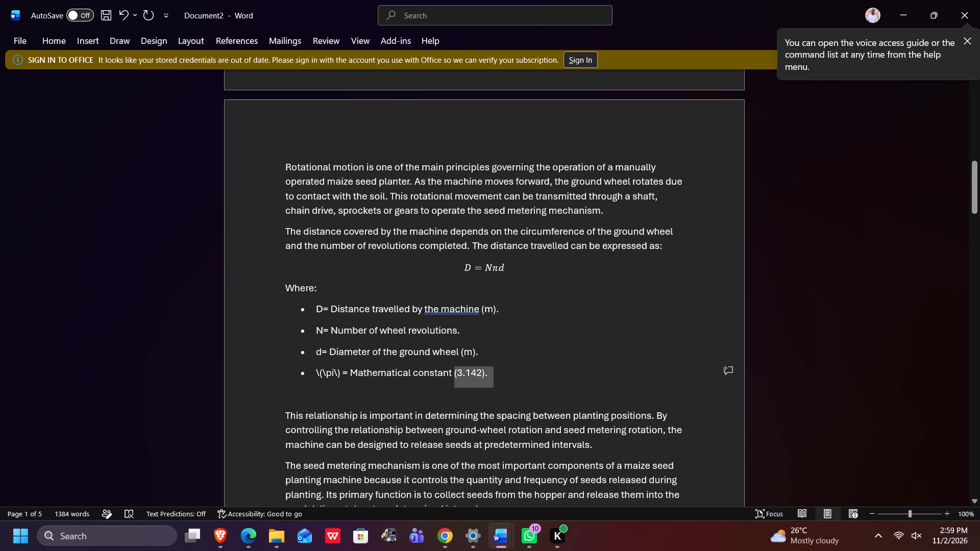
drag(493, 373, 493, 373)
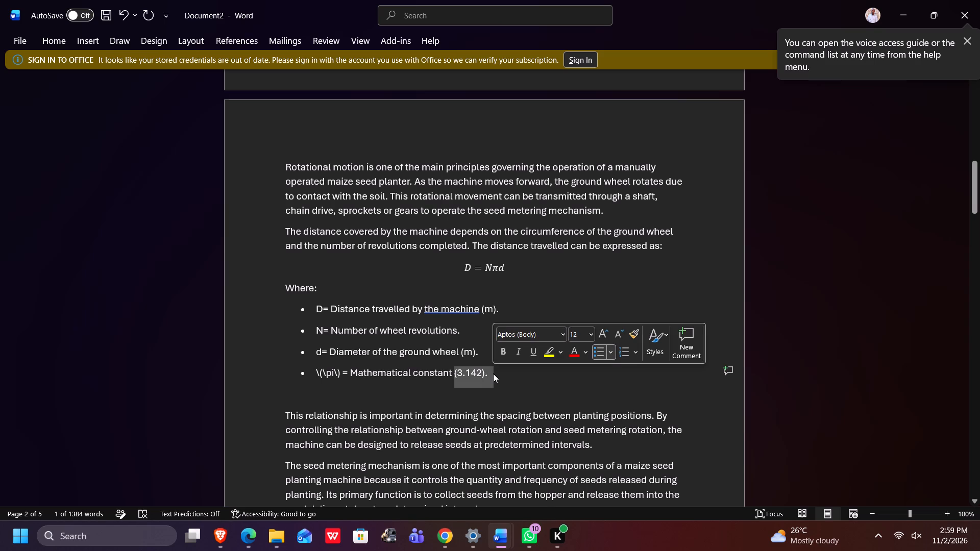
key(Delete)
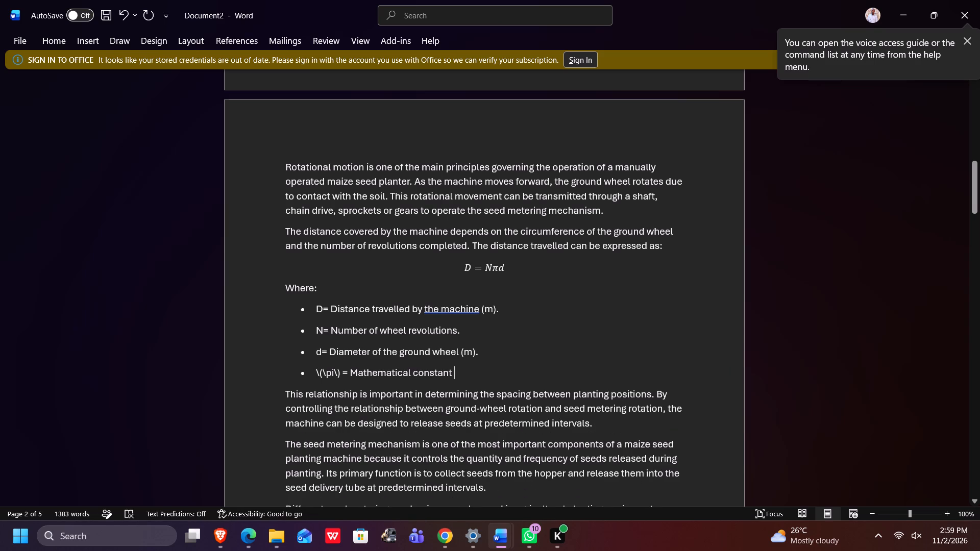
drag(295, 373, 438, 376)
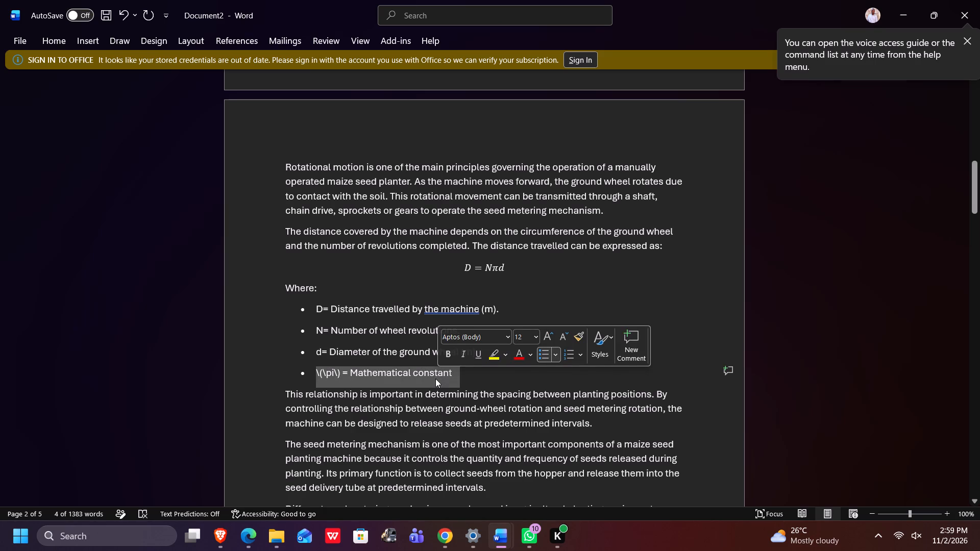
key(Delete)
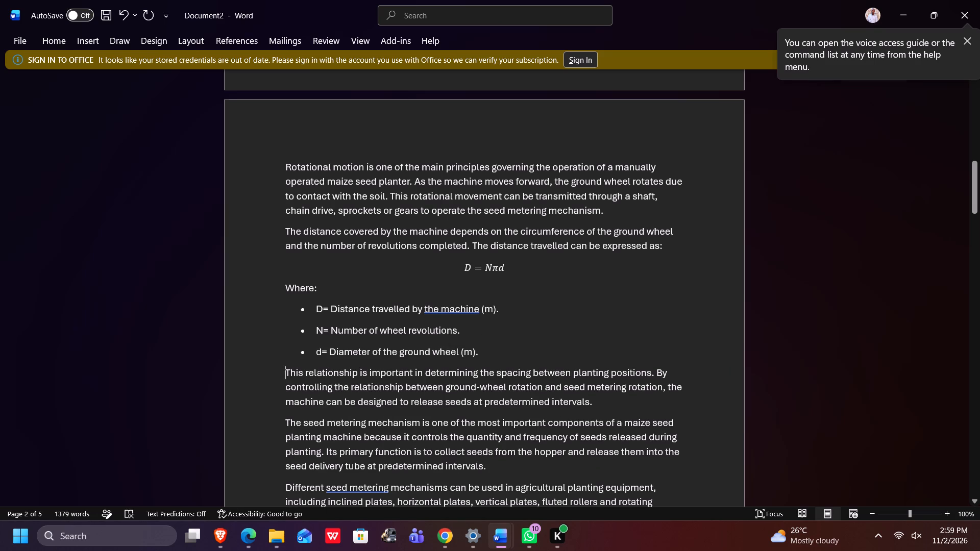
Read on through the seed metering and gravity paragraphs to check for remaining raw-code formulas, down to the gravitational force expression.
scroll(414, 372, down, 2)
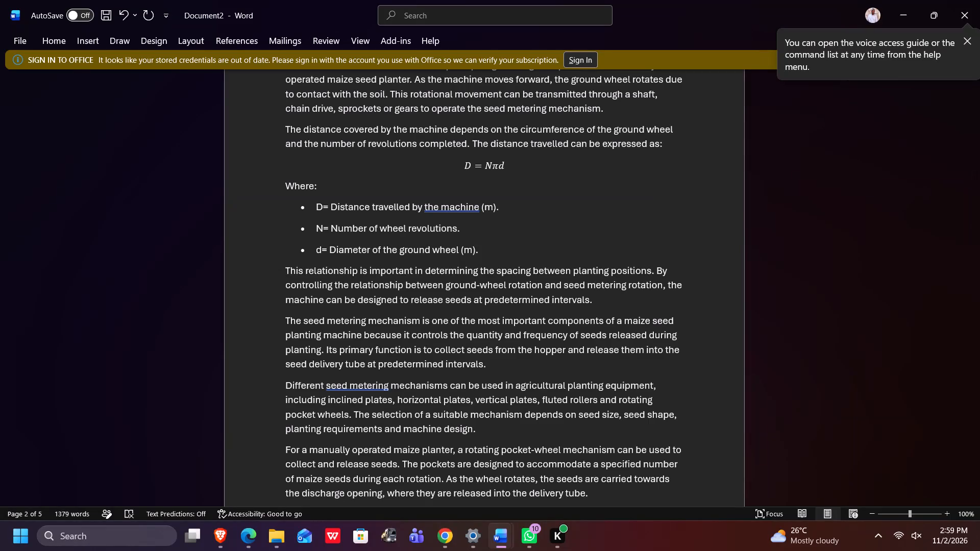
scroll(404, 383, down, 1)
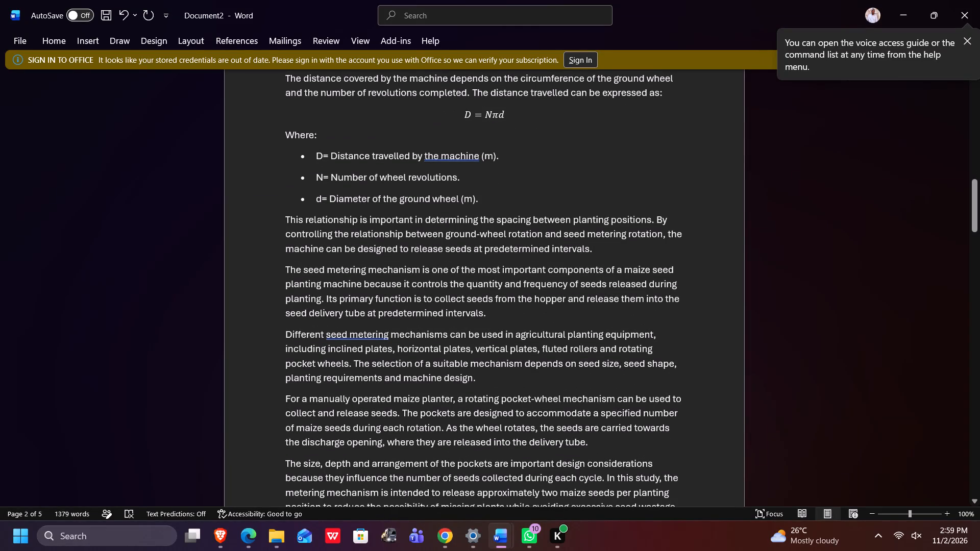
scroll(404, 383, down, 1)
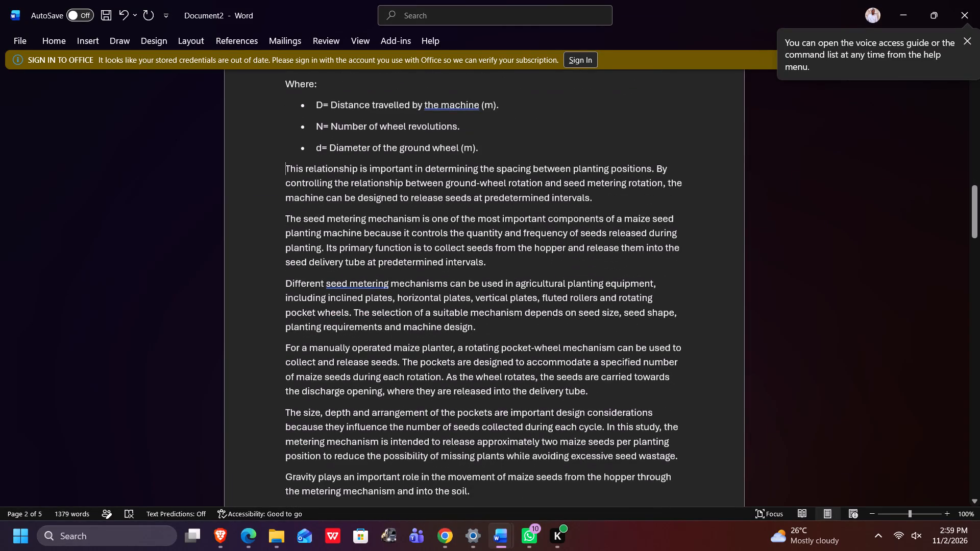
scroll(404, 383, down, 1)
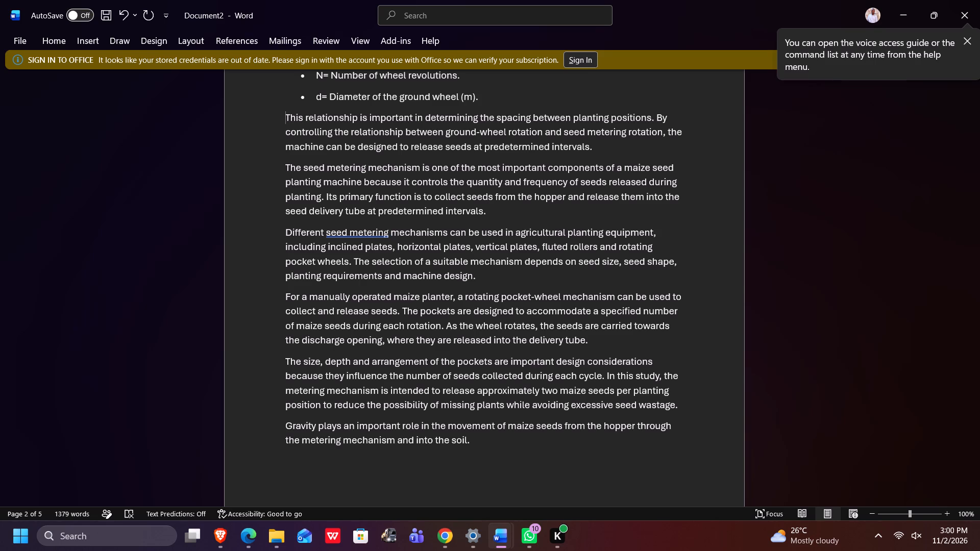
scroll(480, 172, down, 2)
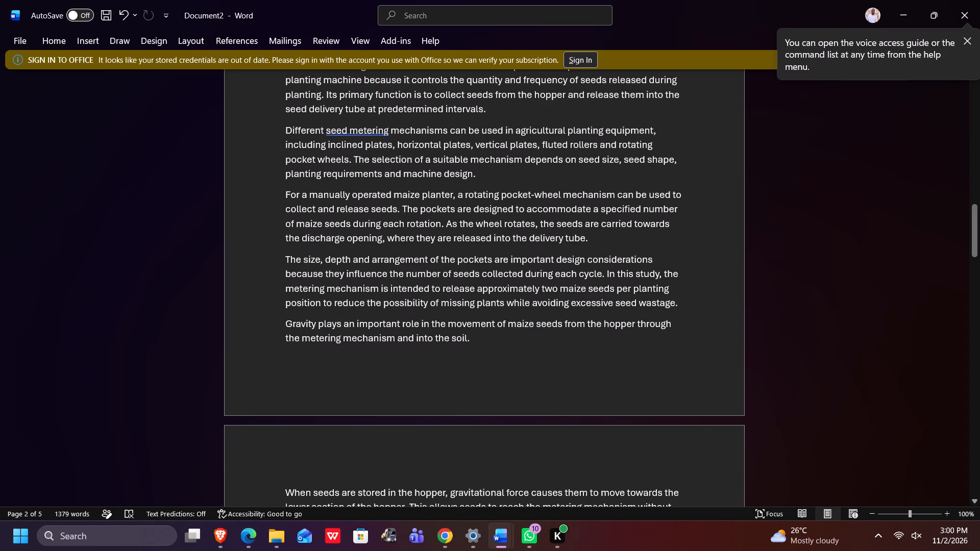
scroll(396, 150, up, 1)
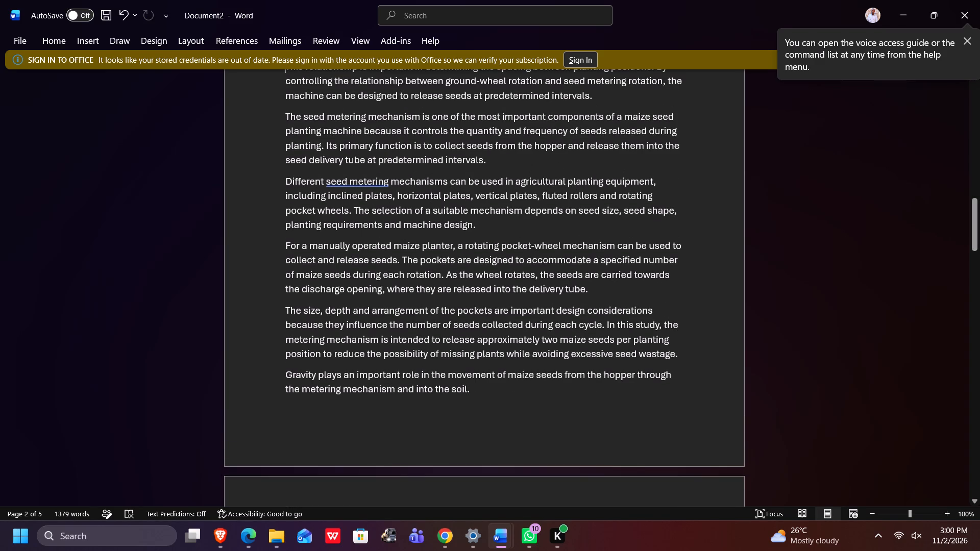
scroll(396, 150, up, 1)
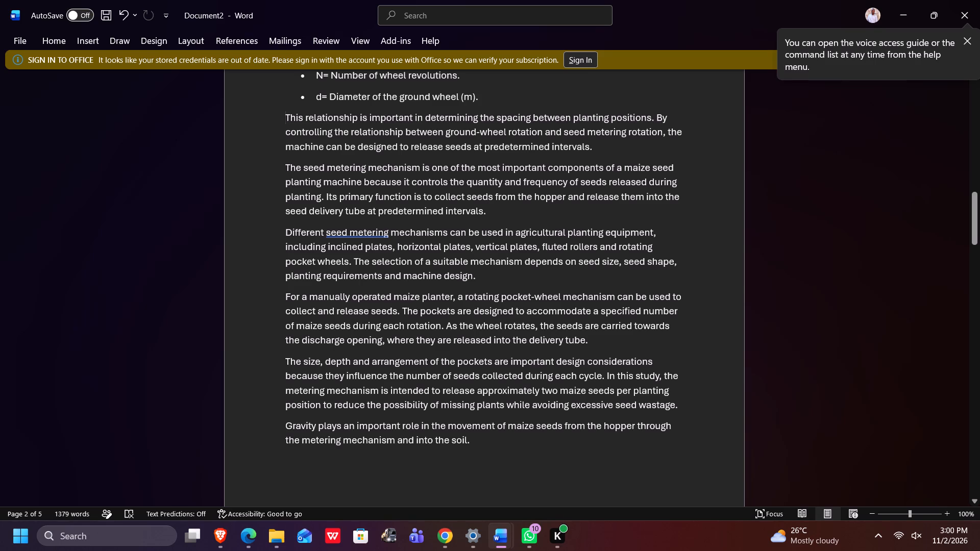
scroll(501, 268, down, 1)
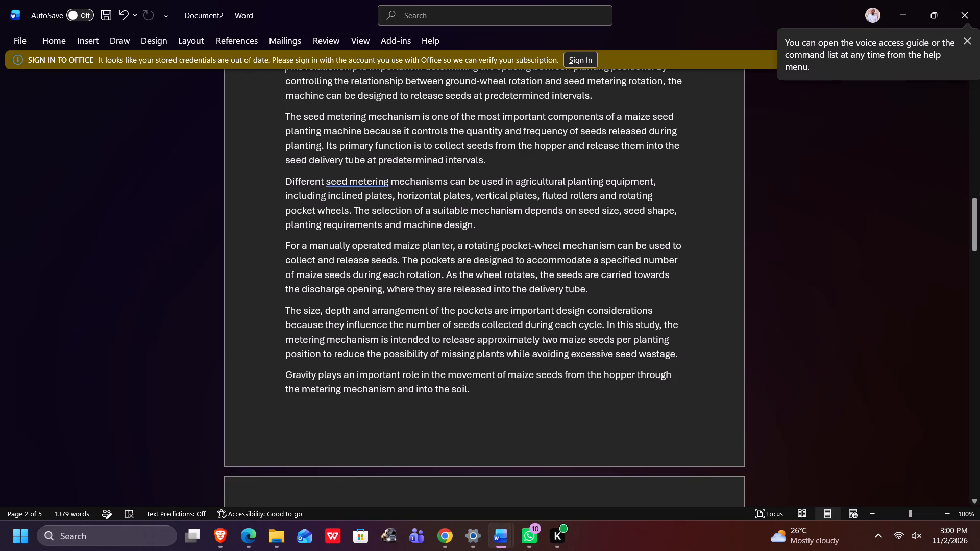
scroll(492, 311, down, 1)
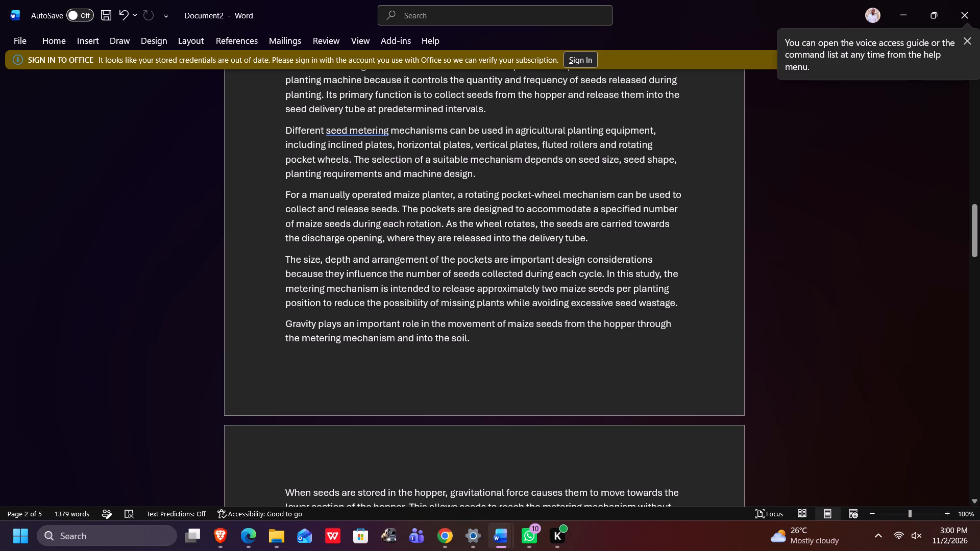
scroll(559, 323, down, 1)
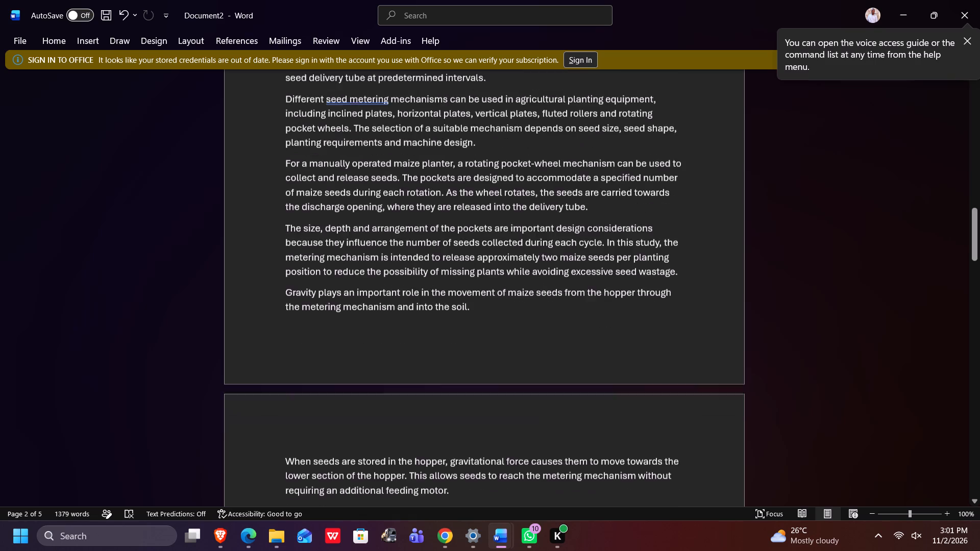
scroll(559, 323, down, 3)
scroll(502, 336, down, 1)
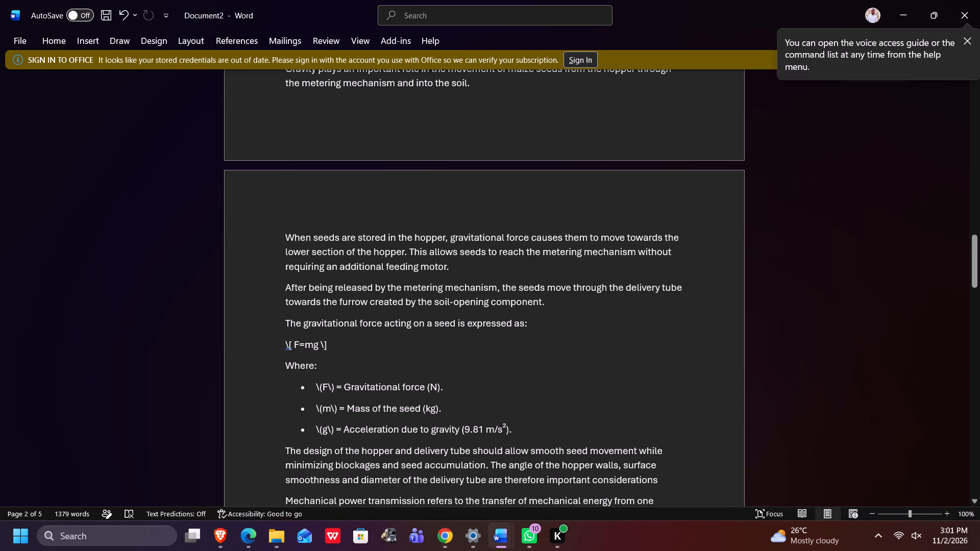
Delete the raw-code F=mg line below "The gravitational force acting on a seed is expressed as:".
click(294, 342)
key(BackSpace)
key(BackSpace)
key(BackSpace)
drag(337, 344, 287, 343)
drag(287, 343, 278, 340)
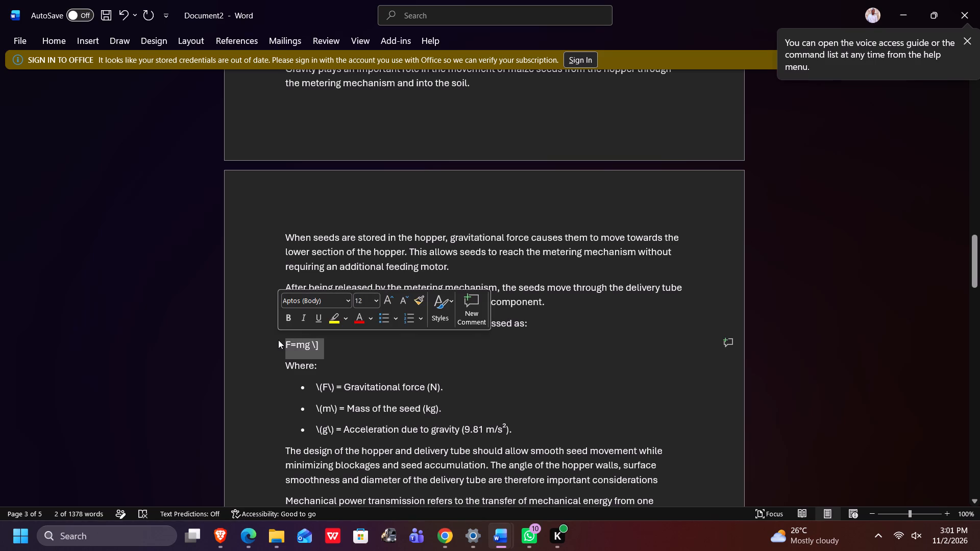
key(Delete)
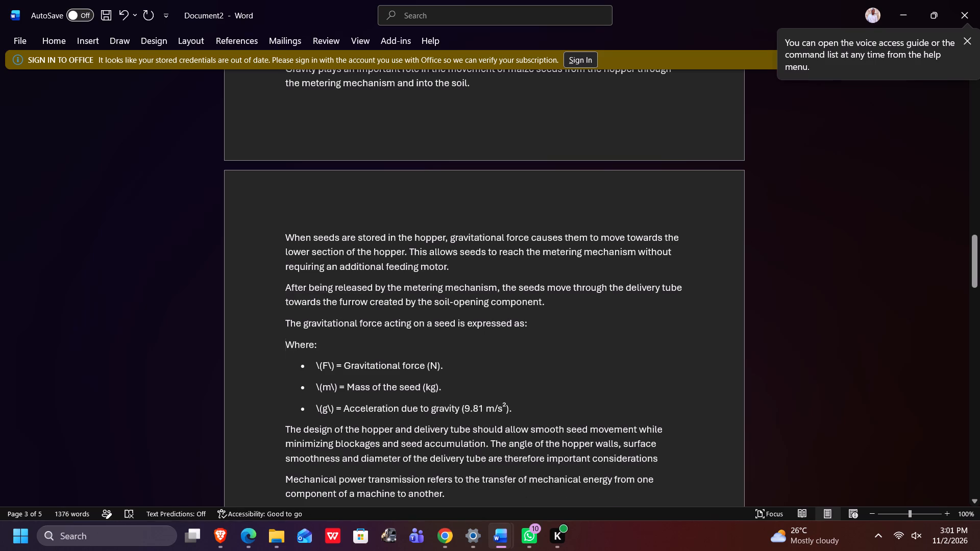
click(212, 533)
scroll(623, 226, down, 2)
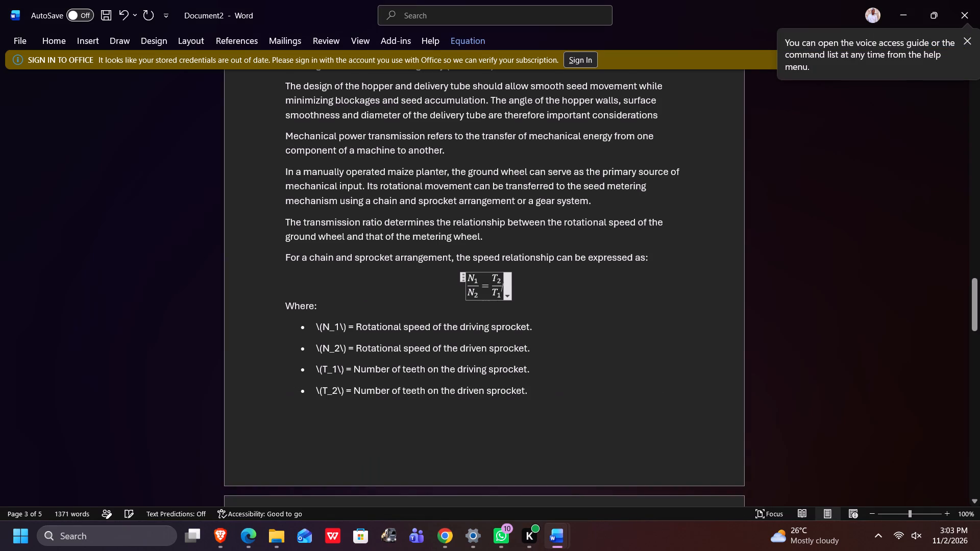
click(567, 312)
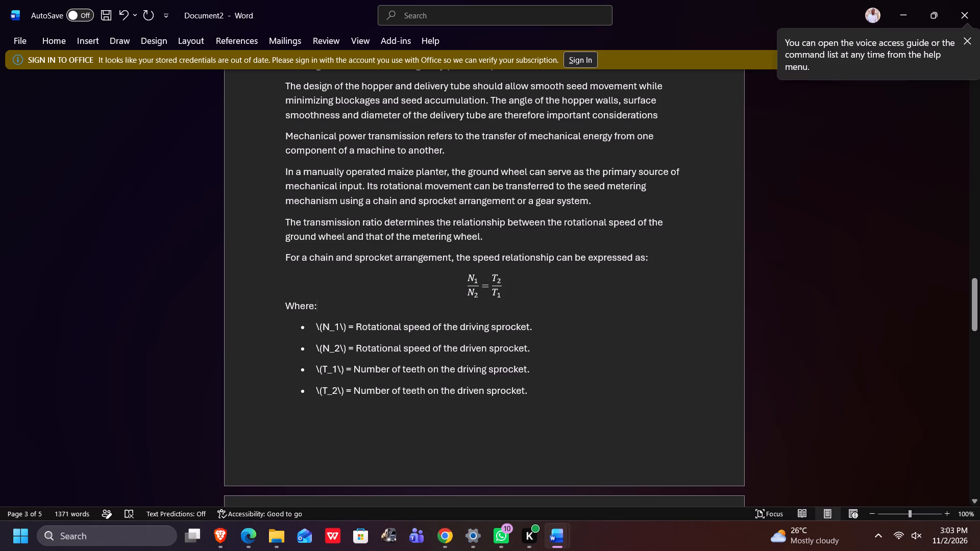
Replace the raw-code symbols in the two rotational speed definitions with plain N1 and N2.
click(342, 324)
drag(345, 329, 310, 325)
key(Delete)
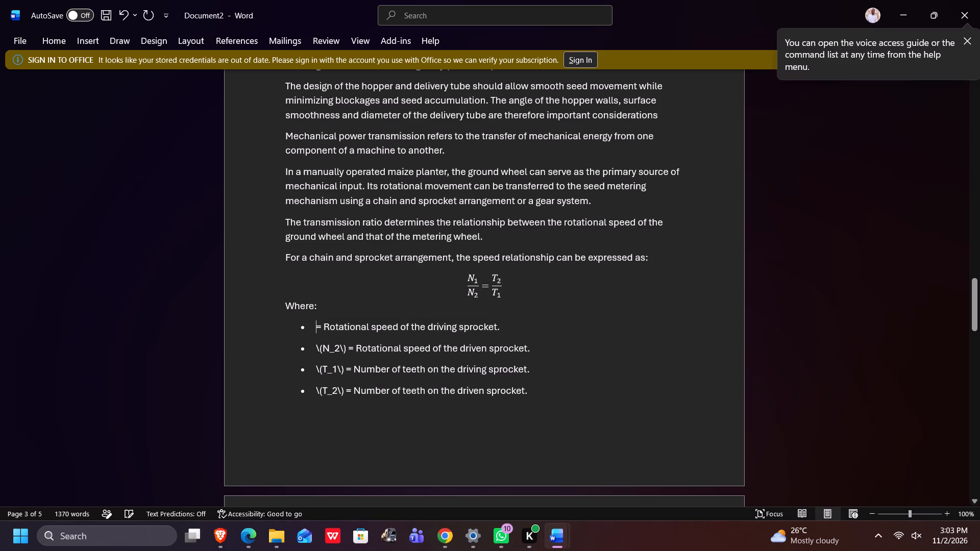
key(n)
key(1)
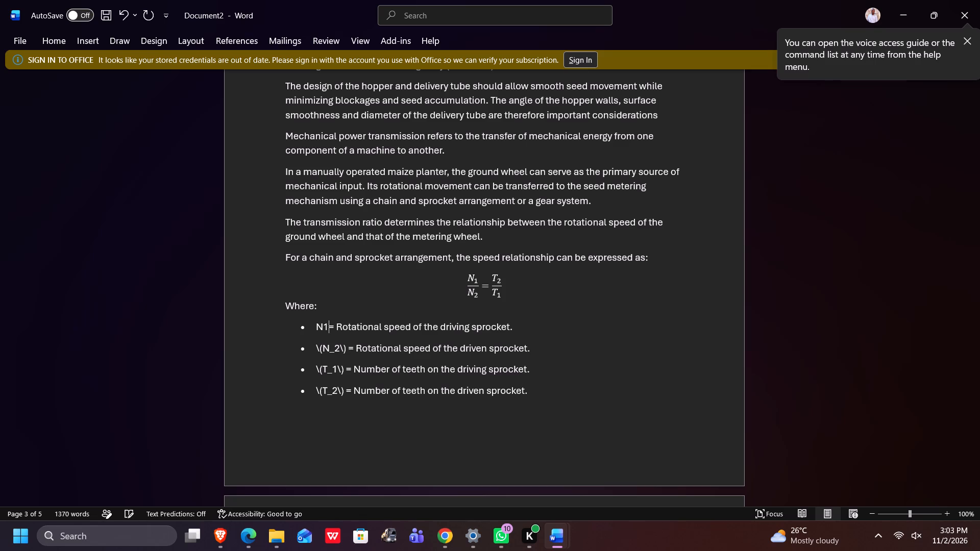
drag(345, 350, 336, 352)
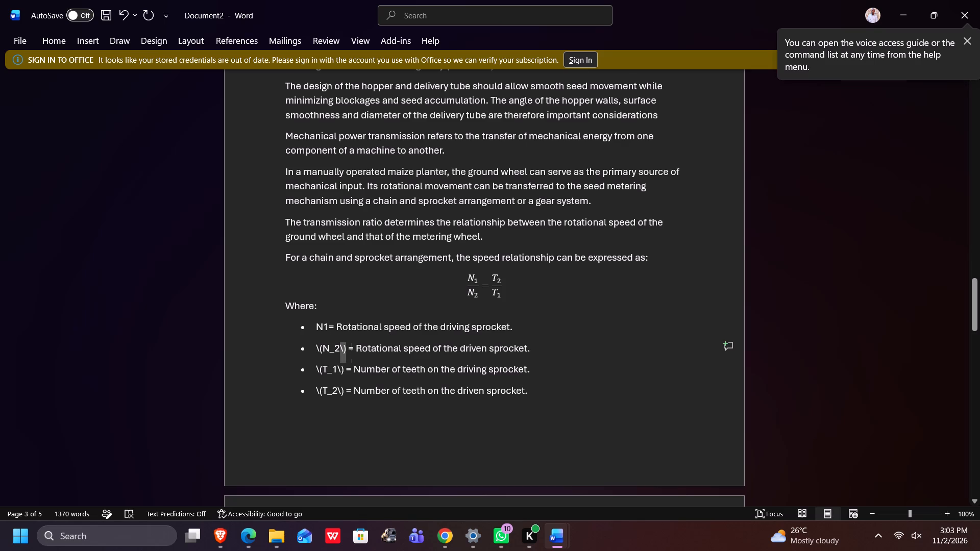
drag(336, 352, 313, 352)
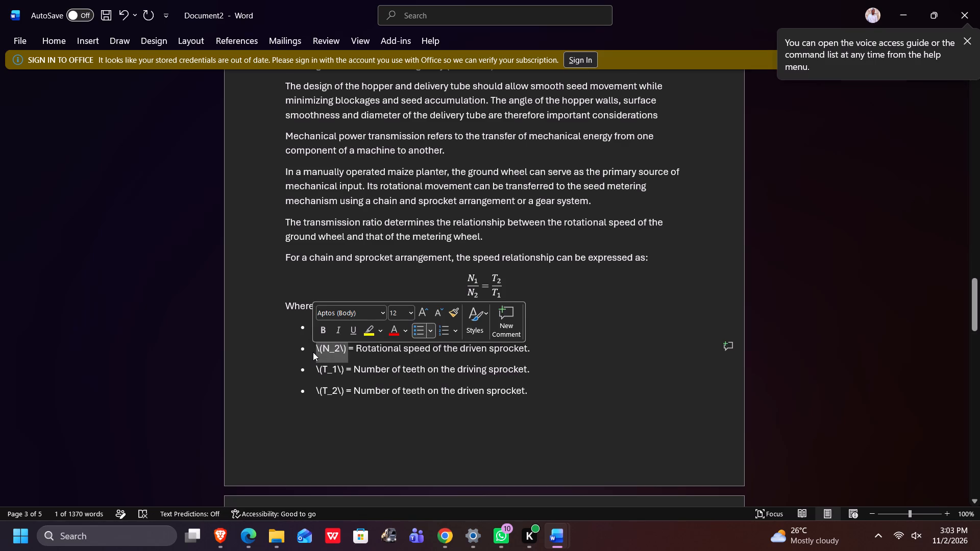
key(Delete)
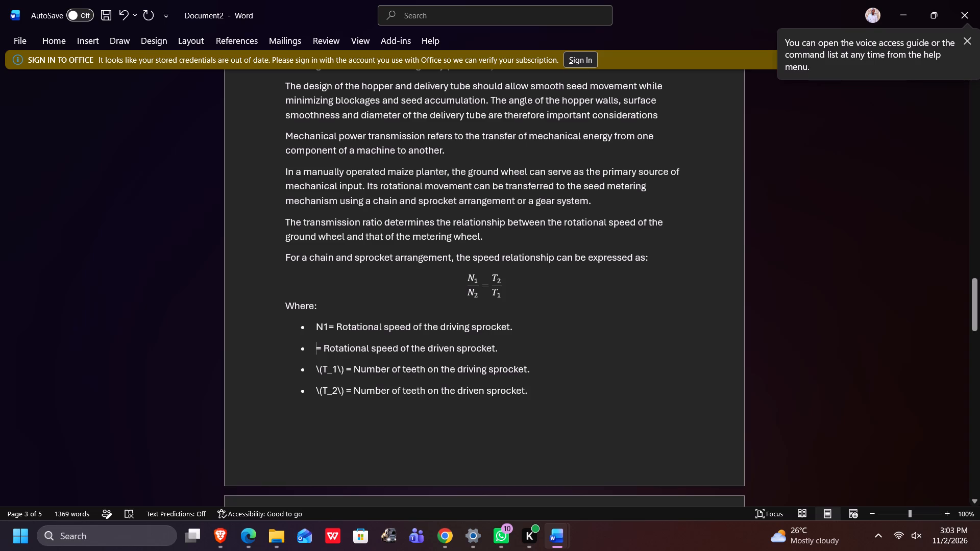
text(N2)
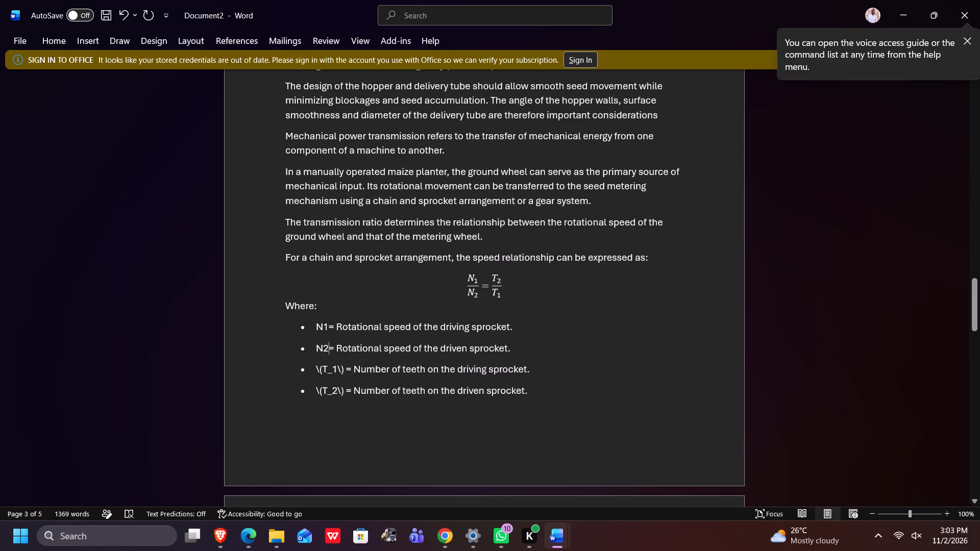
Replace the raw-code symbols in the two number-of-teeth definitions with plain T1 and T2.
drag(344, 368, 311, 368)
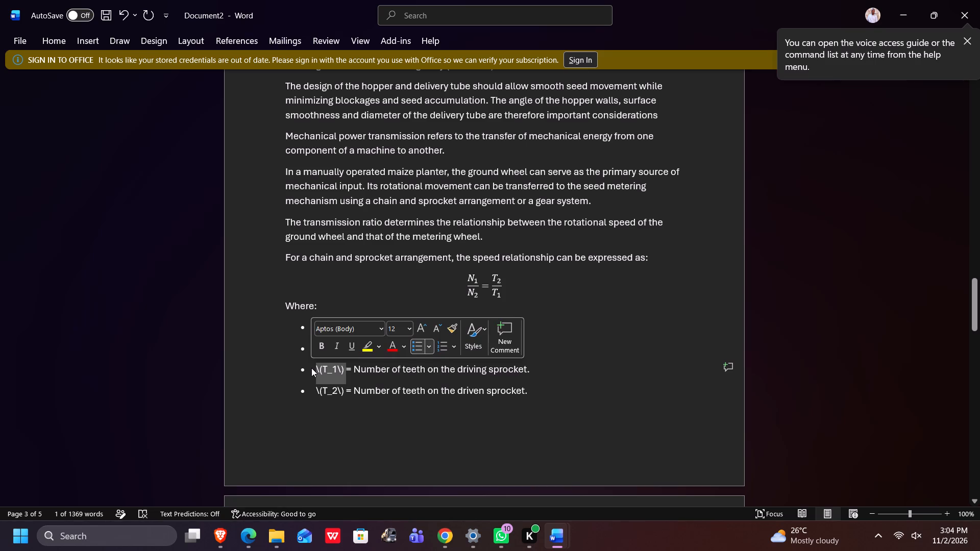
key(Delete)
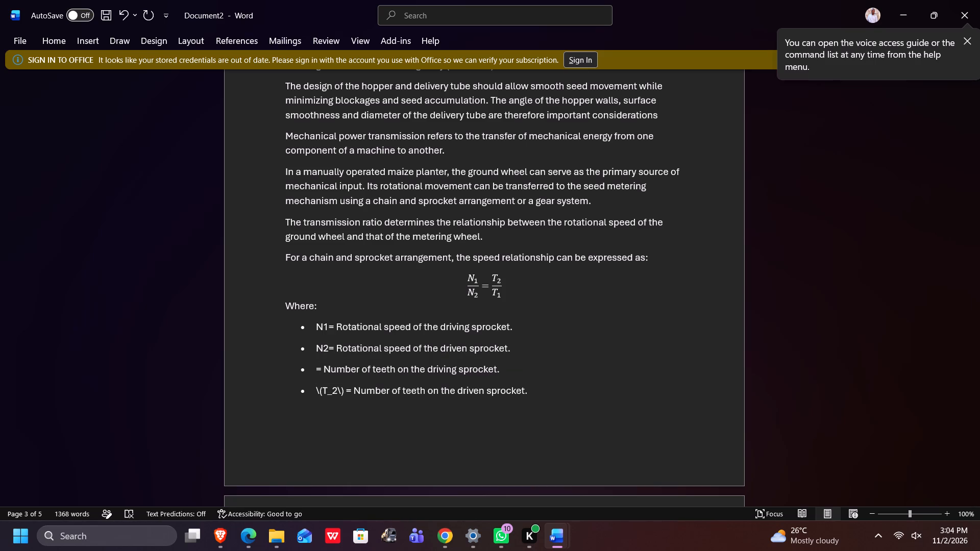
key(t)
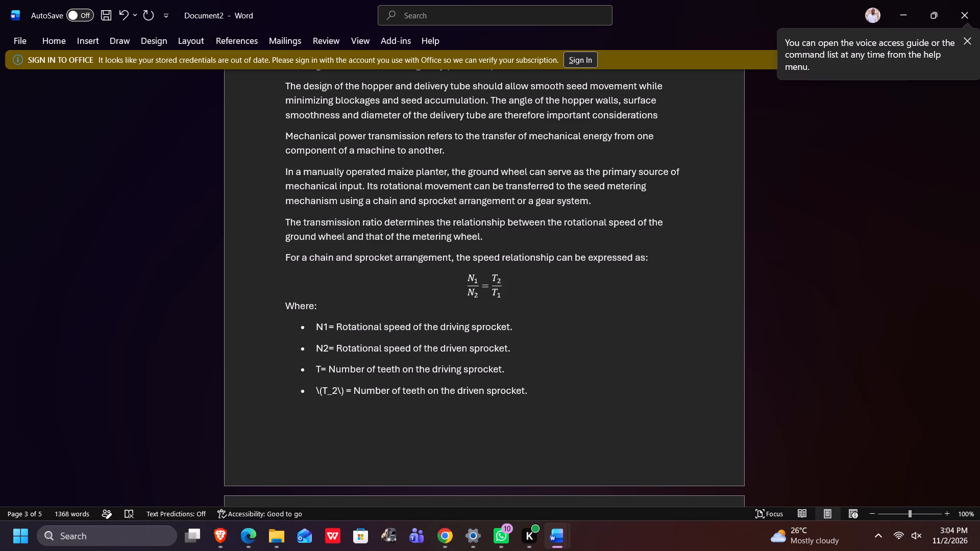
key(1)
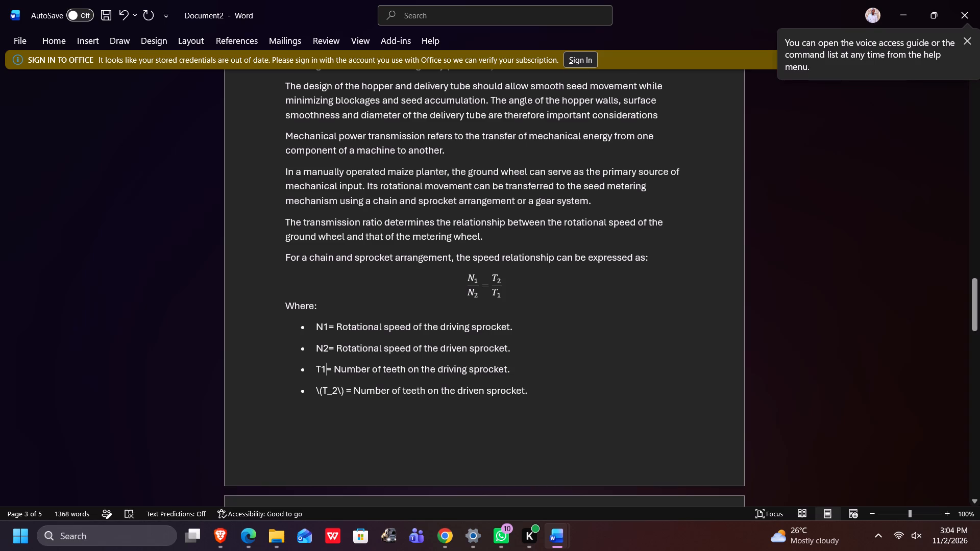
drag(344, 393, 312, 392)
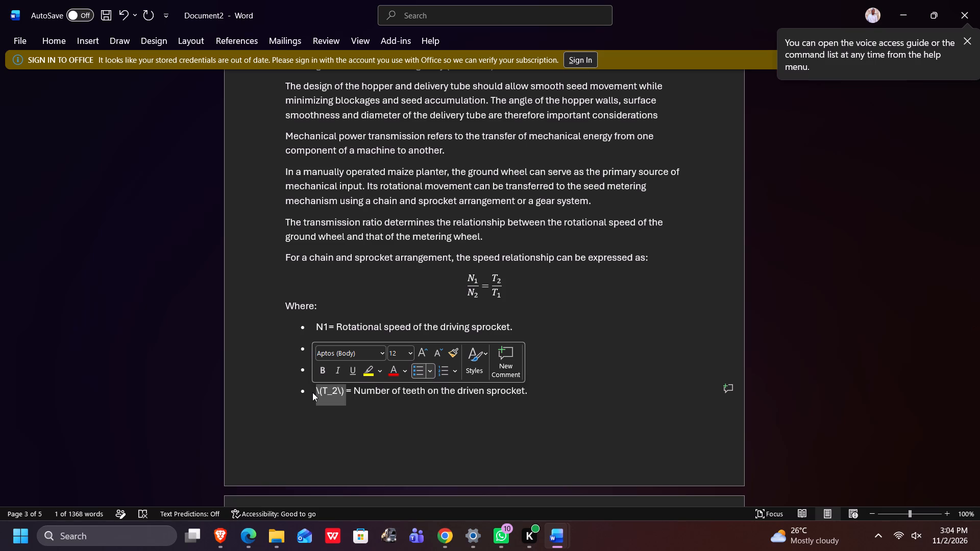
key(Delete)
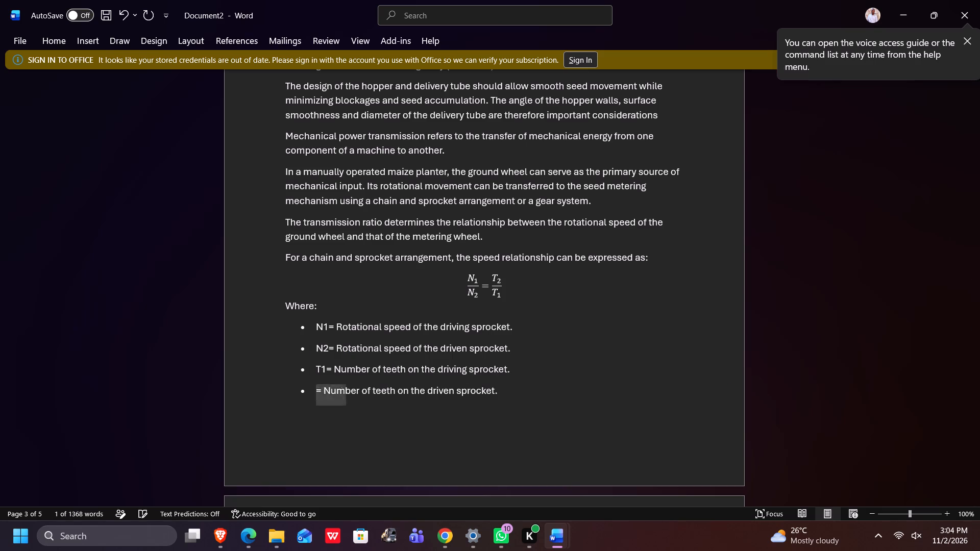
text(T2)
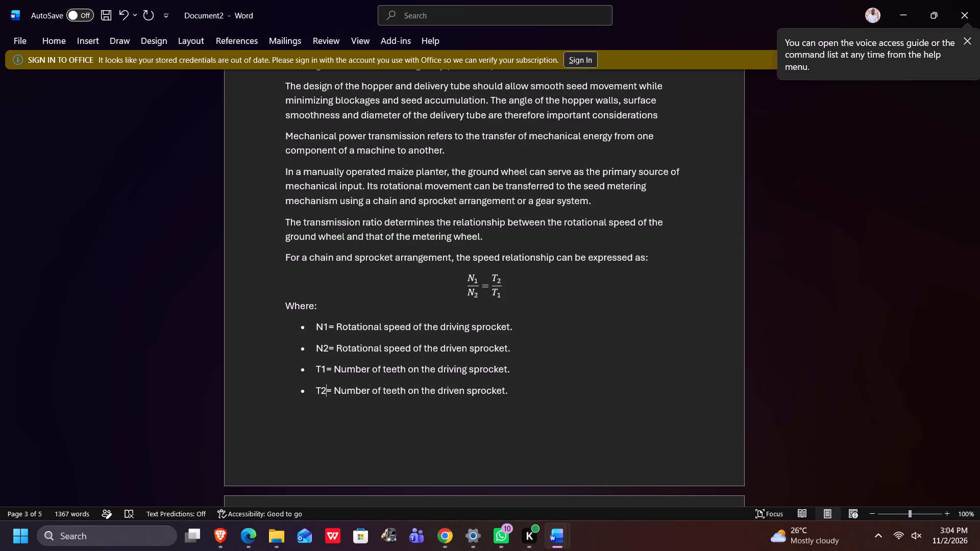
Replace the subscripted numerator N₁ in the sprocket speed formula with plain N1.
click(478, 275)
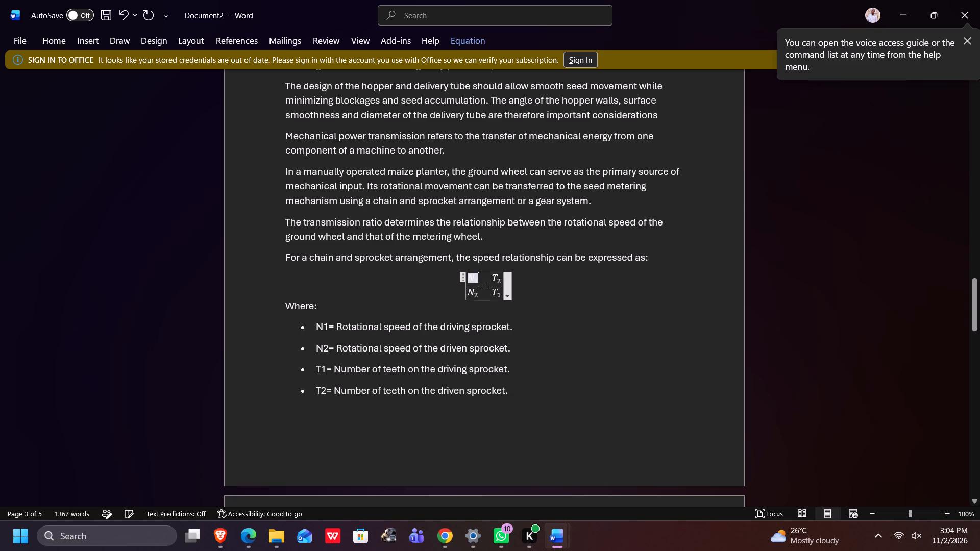
key(Delete)
click(536, 307)
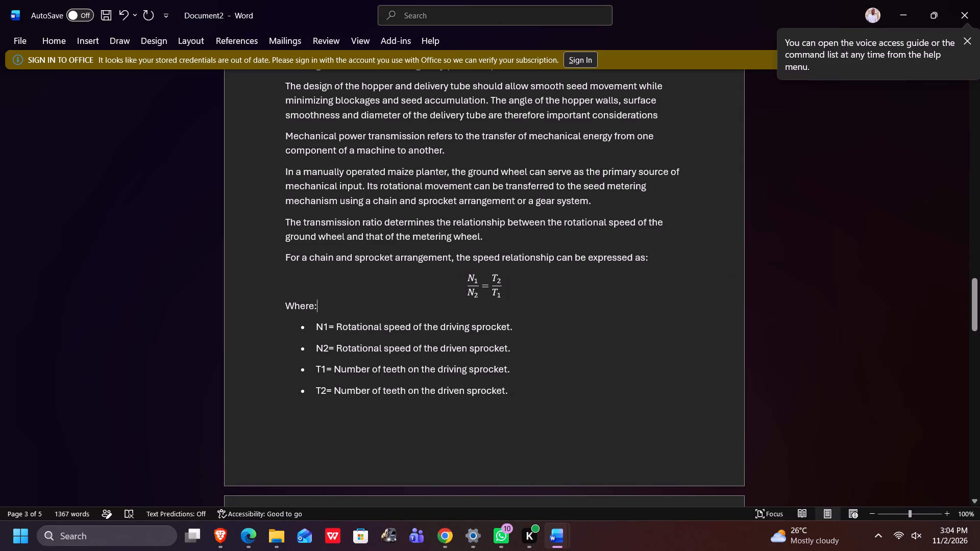
click(478, 285)
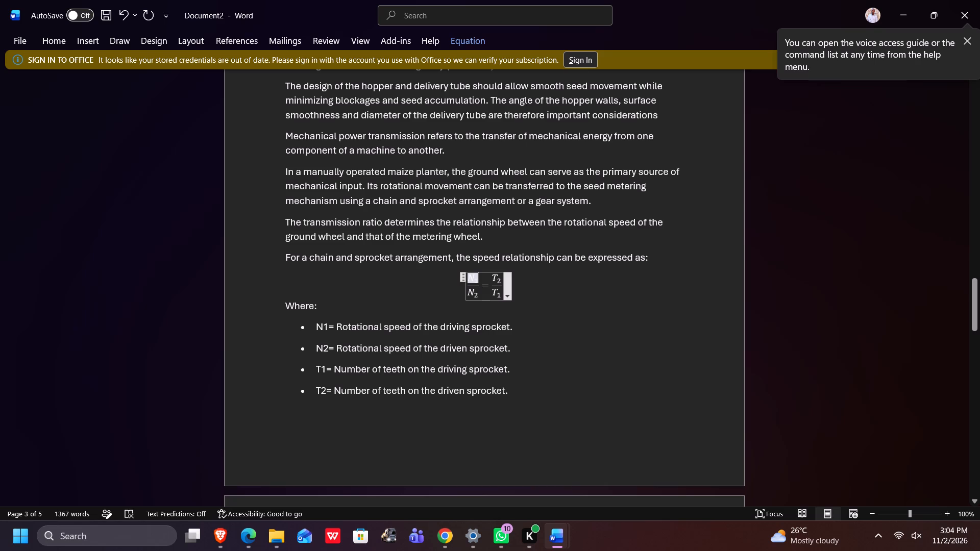
click(474, 282)
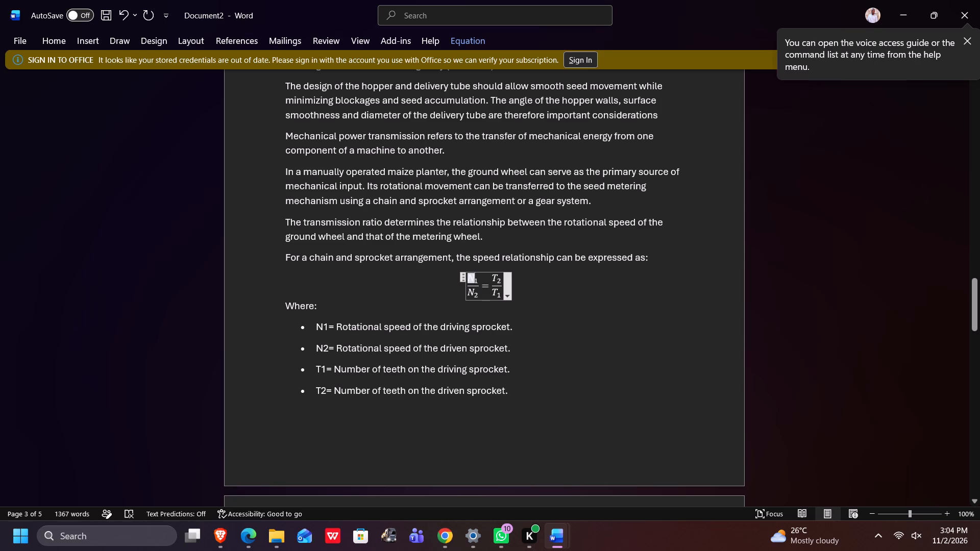
click(479, 281)
click(478, 278)
key(BackSpace)
key(BackSpace)
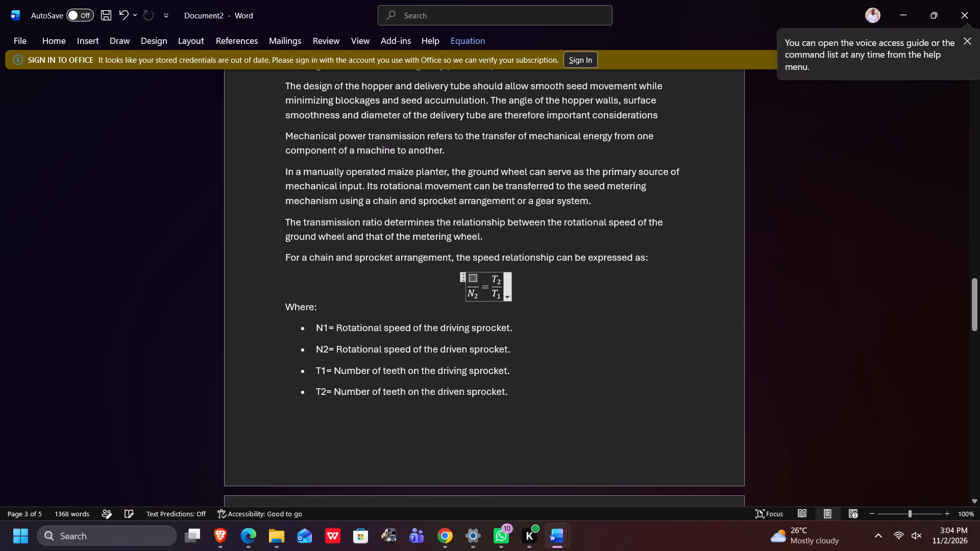
key(n)
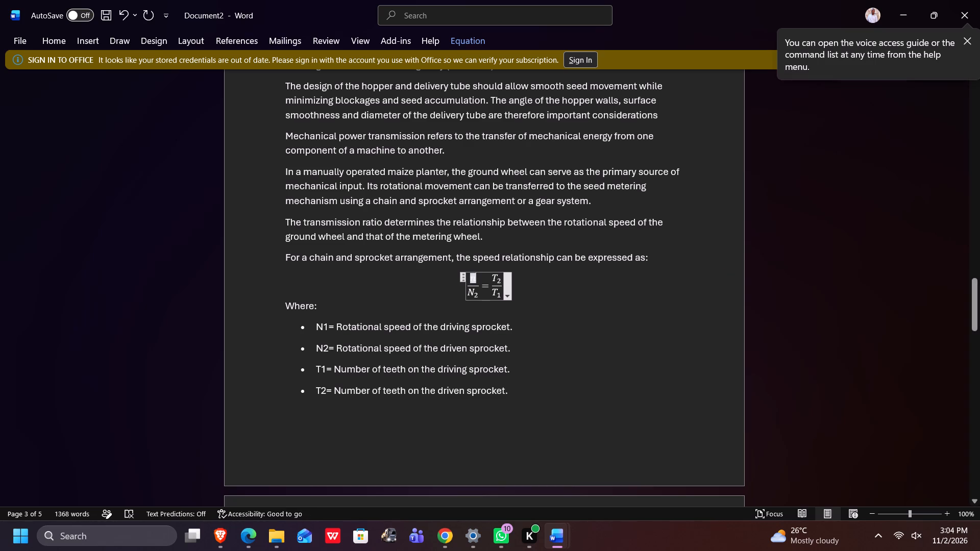
key(BackSpace)
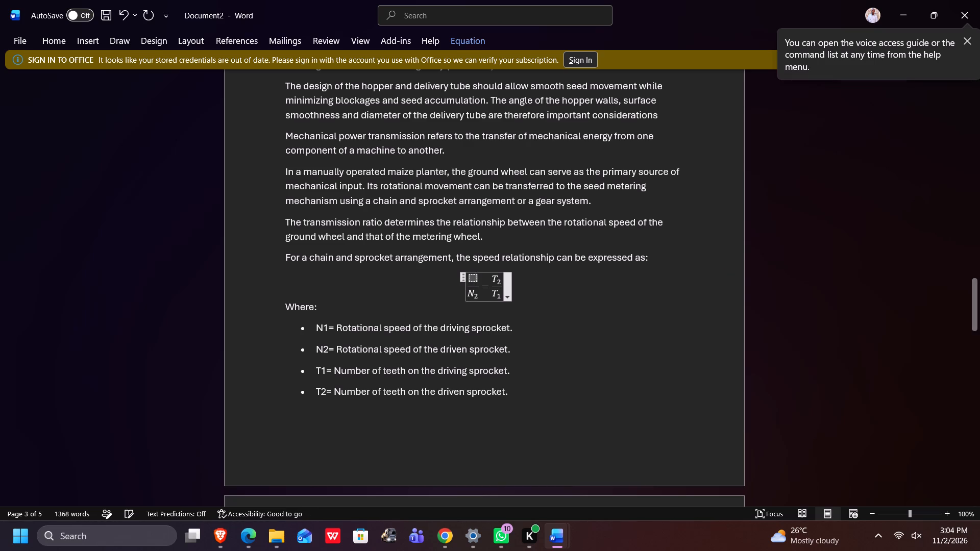
text(N1)
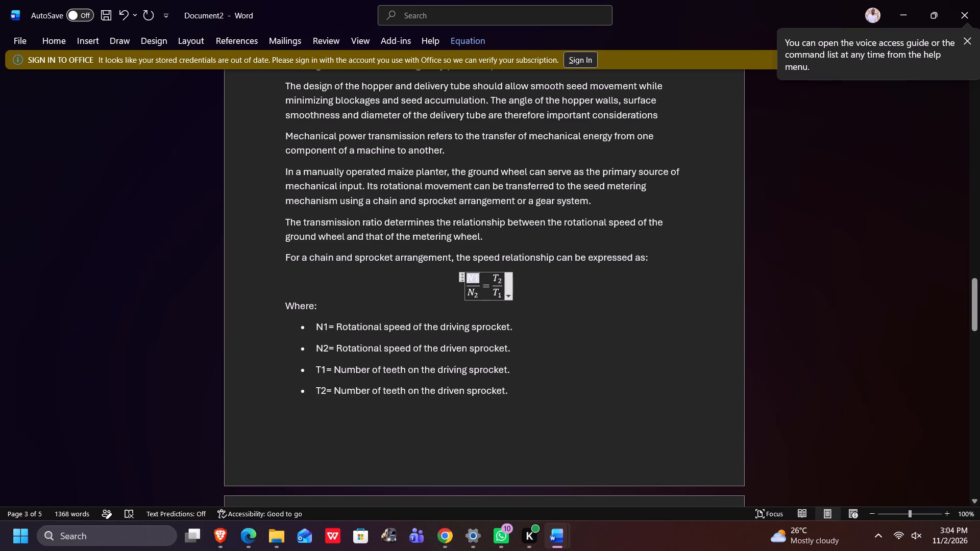
Select the subscript of the denominator N₂ in the sprocket speed formula for editing.
click(478, 293)
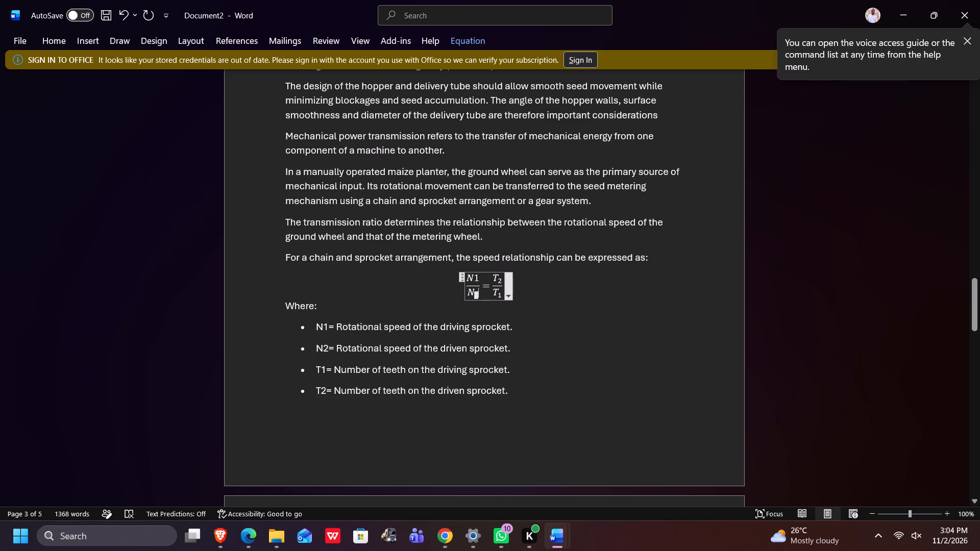
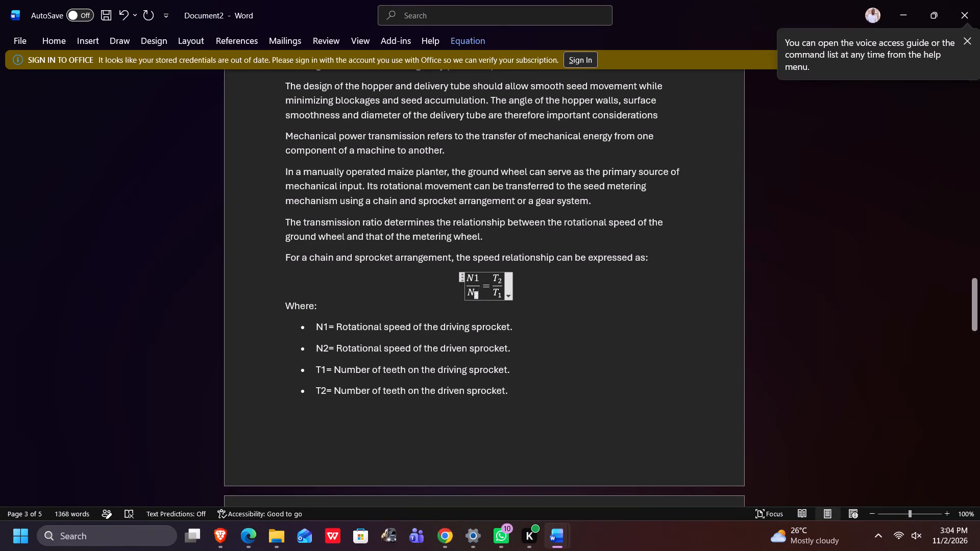
Replace the subscripted denominator N₂ in the sprocket speed formula with plain N2.
key(BackSpace)
key(BackSpace)
key(BackSpace)
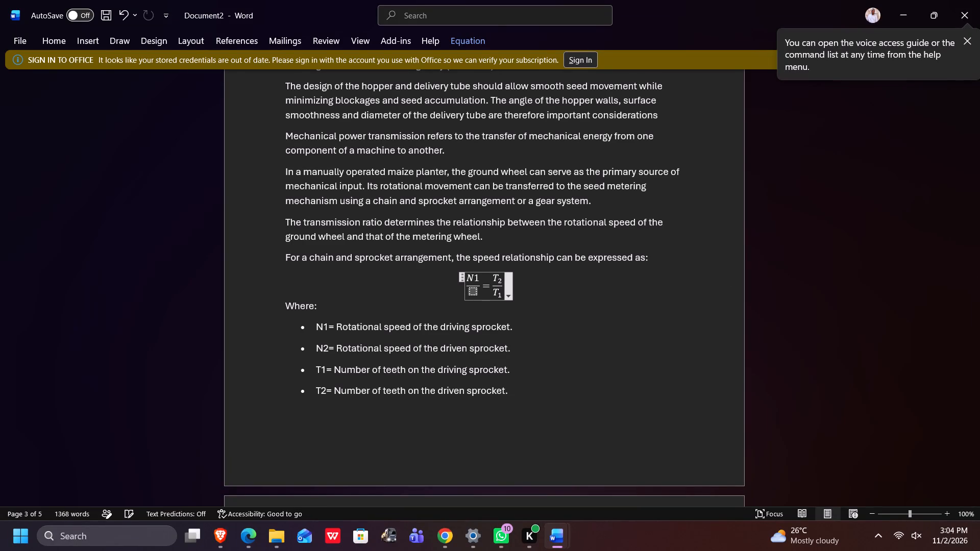
text(N2)
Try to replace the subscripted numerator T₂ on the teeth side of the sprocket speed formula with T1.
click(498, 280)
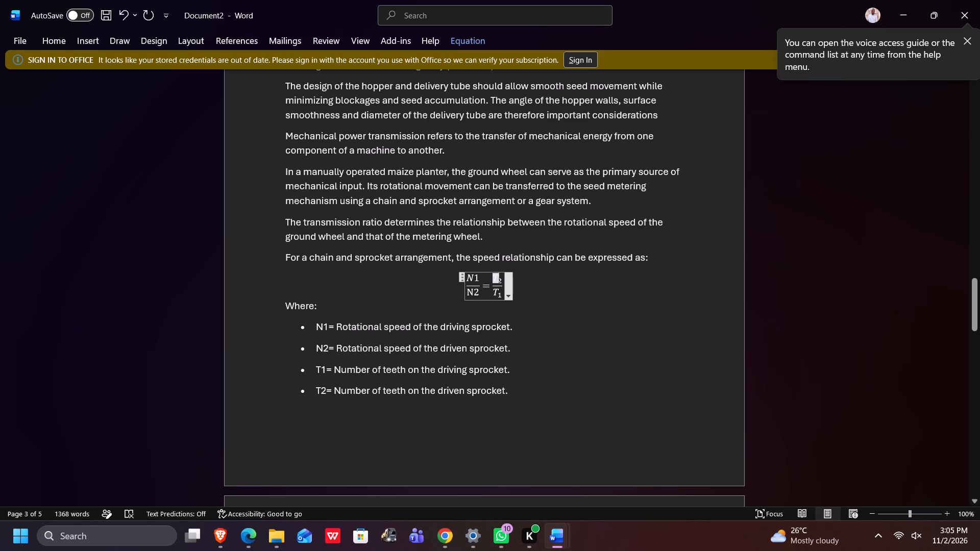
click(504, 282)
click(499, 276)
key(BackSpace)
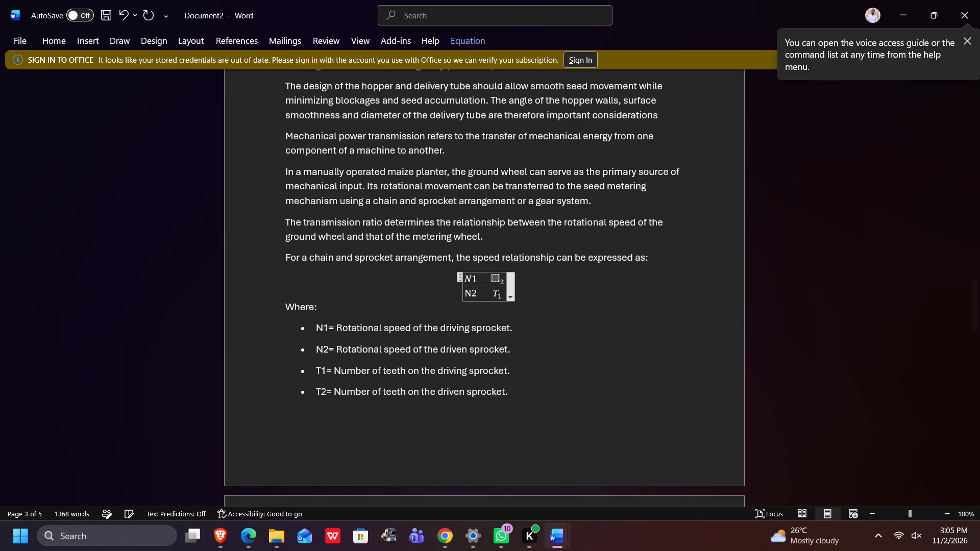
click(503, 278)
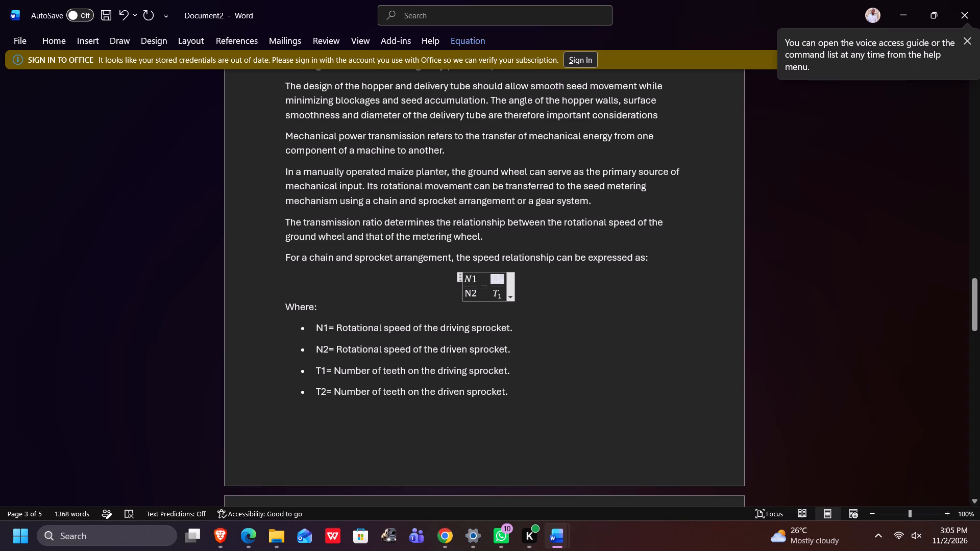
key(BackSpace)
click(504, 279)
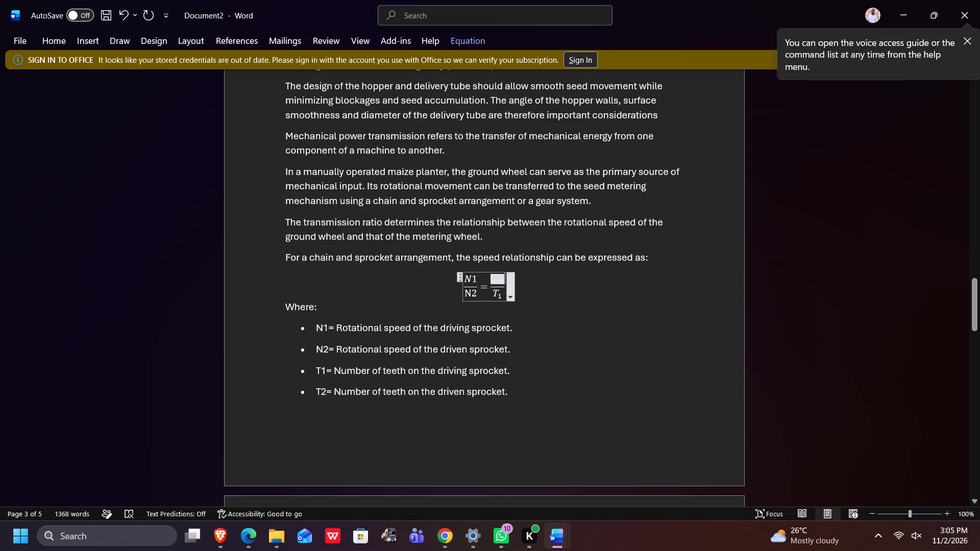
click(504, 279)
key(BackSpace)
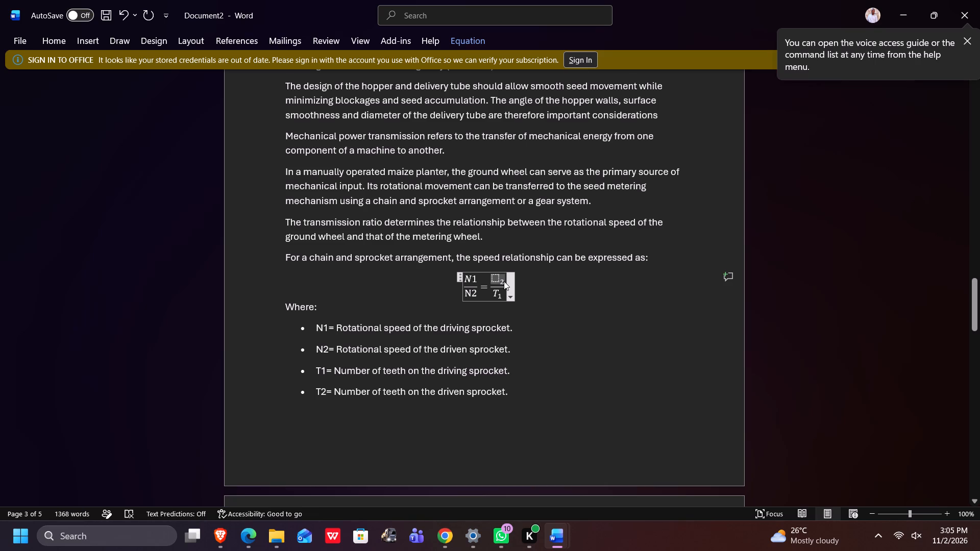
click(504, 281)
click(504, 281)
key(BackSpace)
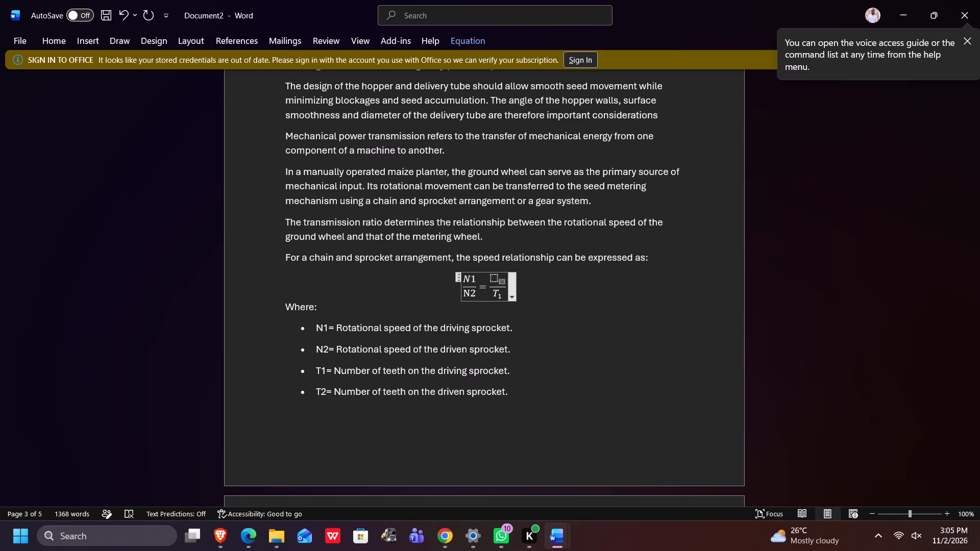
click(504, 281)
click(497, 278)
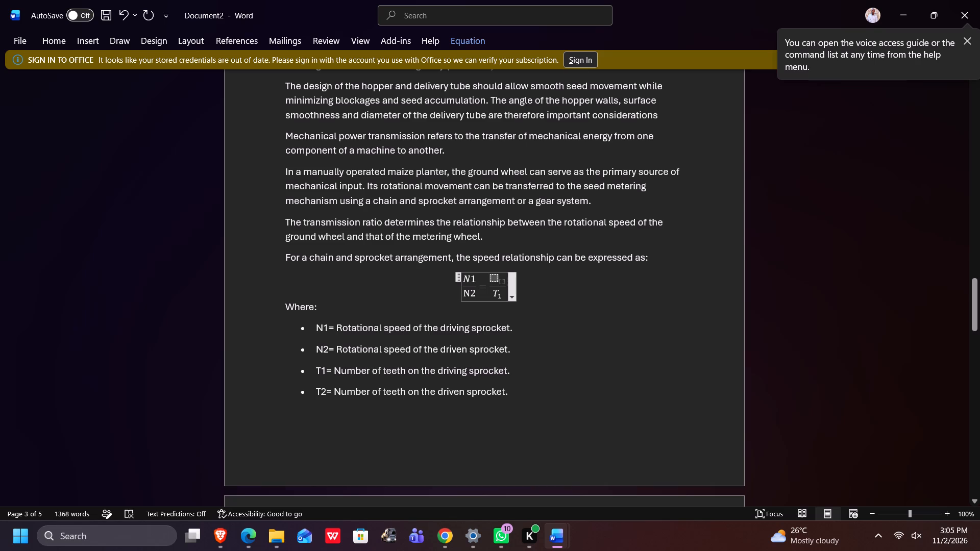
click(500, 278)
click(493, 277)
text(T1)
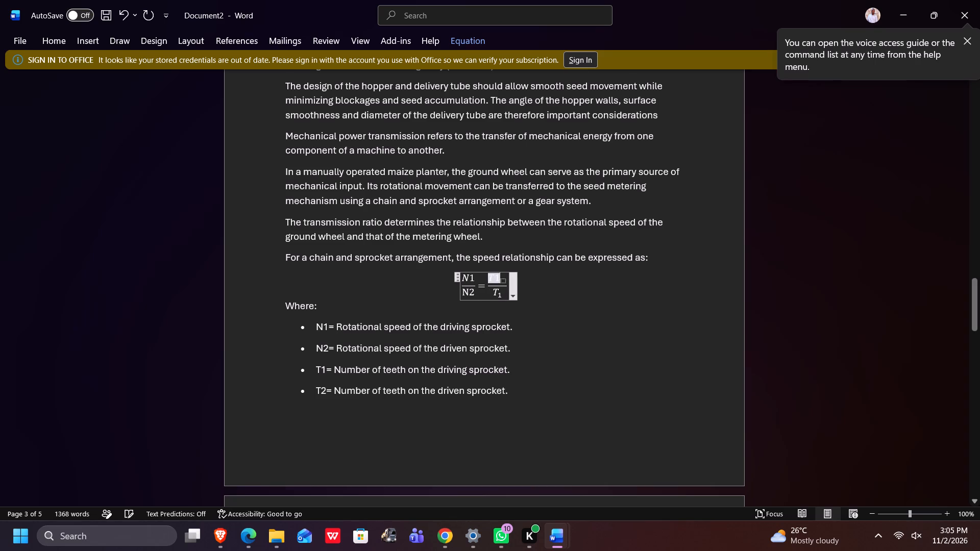
Replace the subscripted denominator T₁ in the sprocket speed formula with plain T2.
click(500, 290)
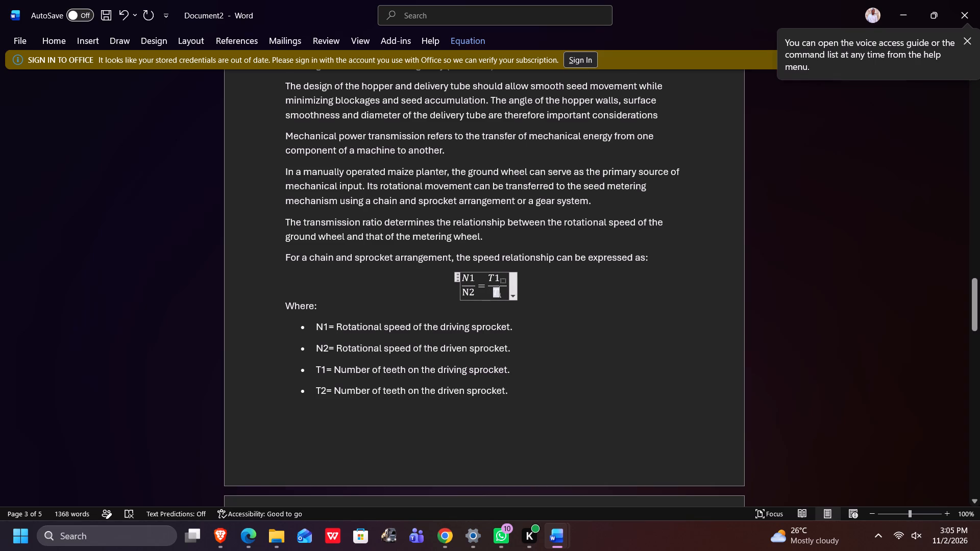
click(500, 290)
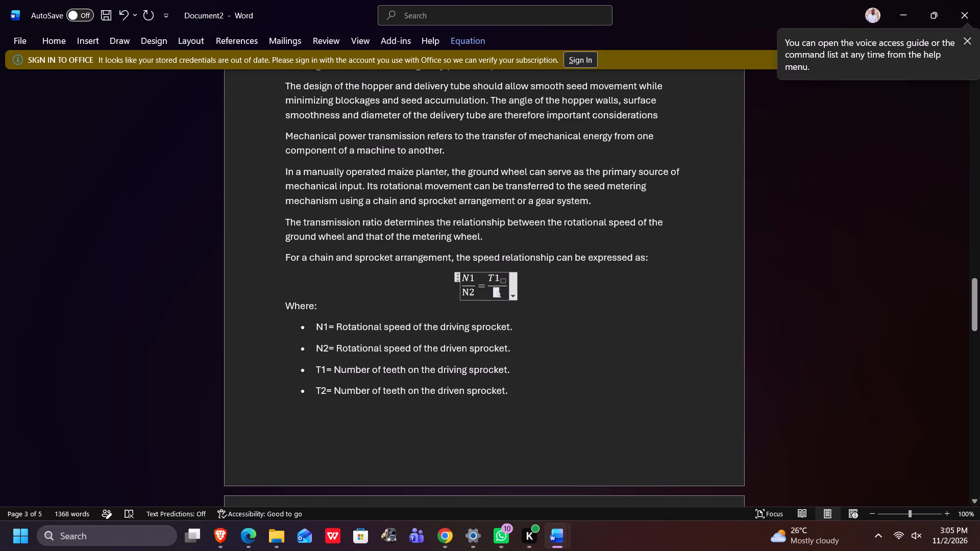
click(506, 290)
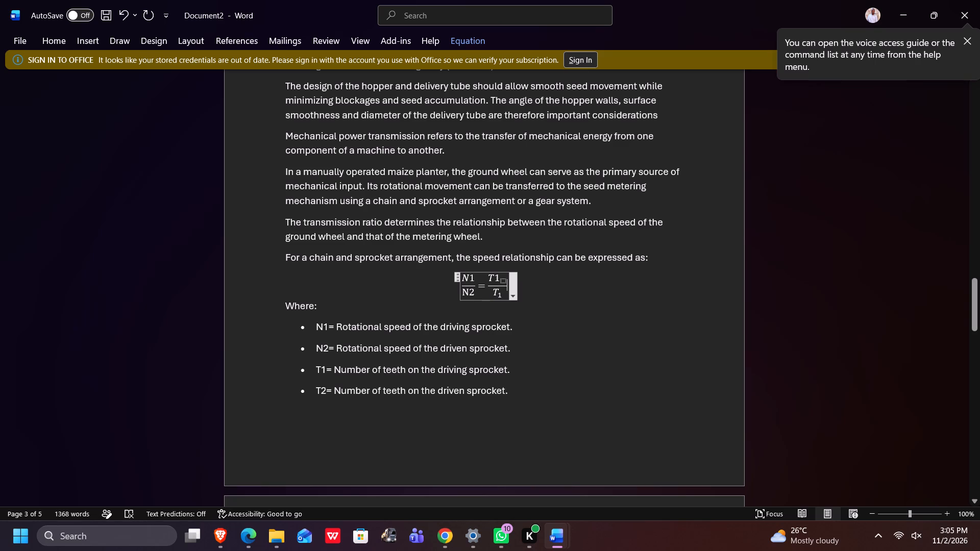
click(502, 294)
key(BackSpace)
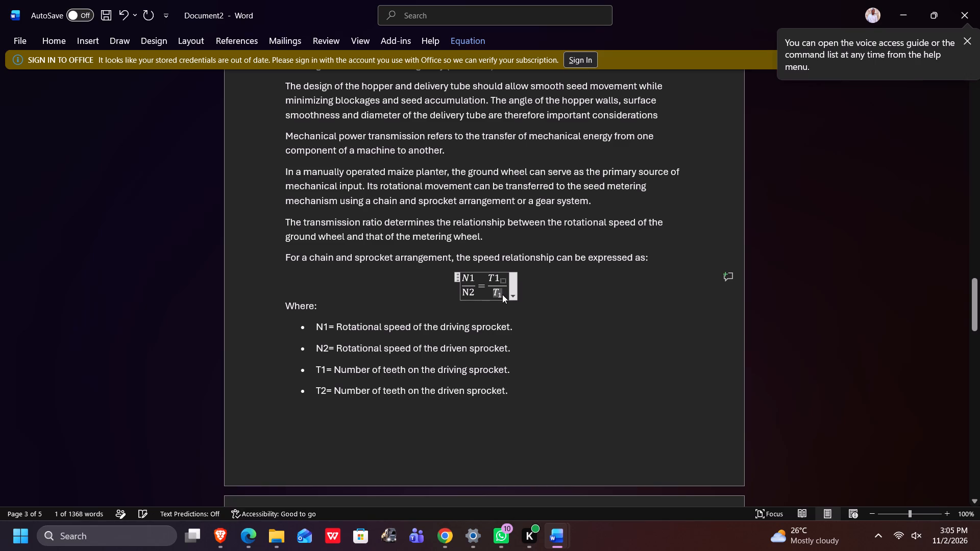
key(BackSpace)
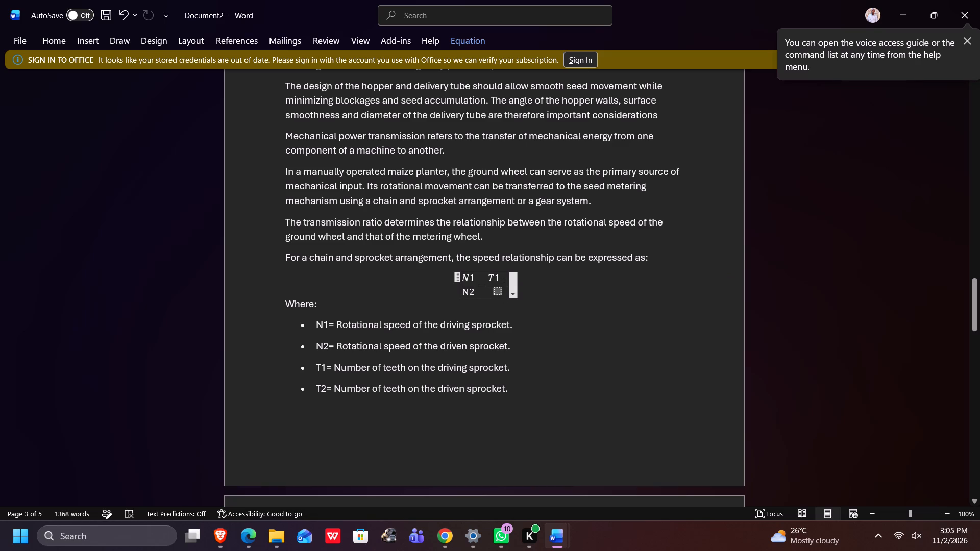
text(T2)
click(527, 292)
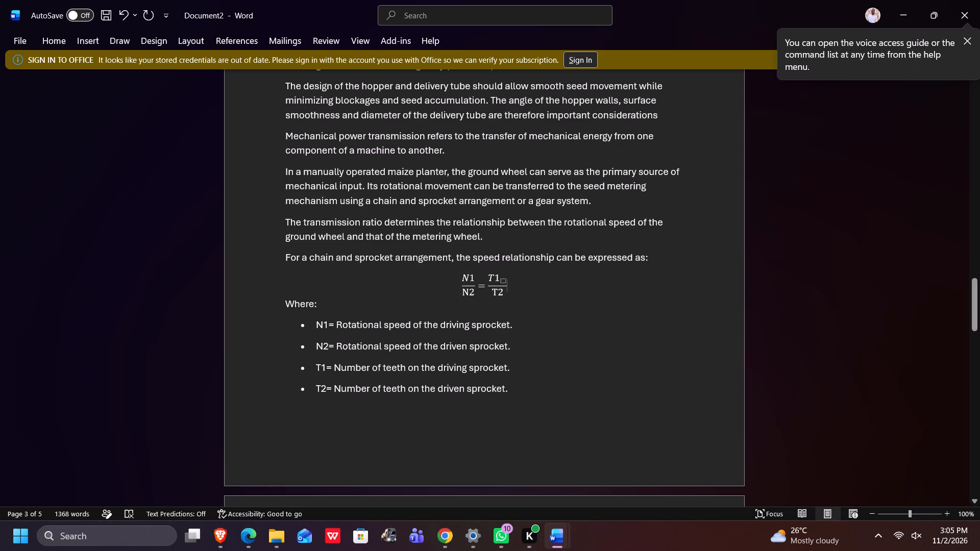
click(532, 297)
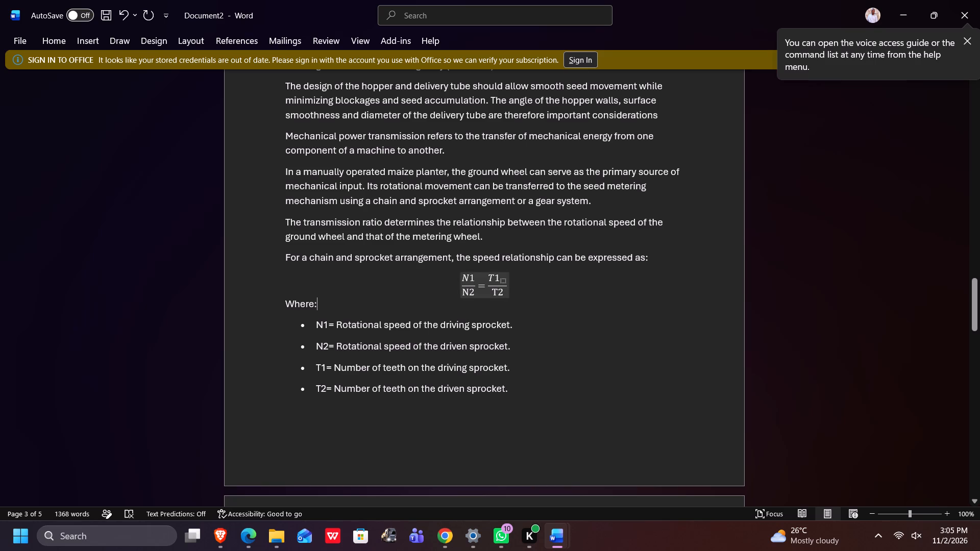
Clear the teeth-side numerator of the sprocket speed formula, including its subscript placeholder, and enter plain T1.
click(501, 279)
click(501, 279)
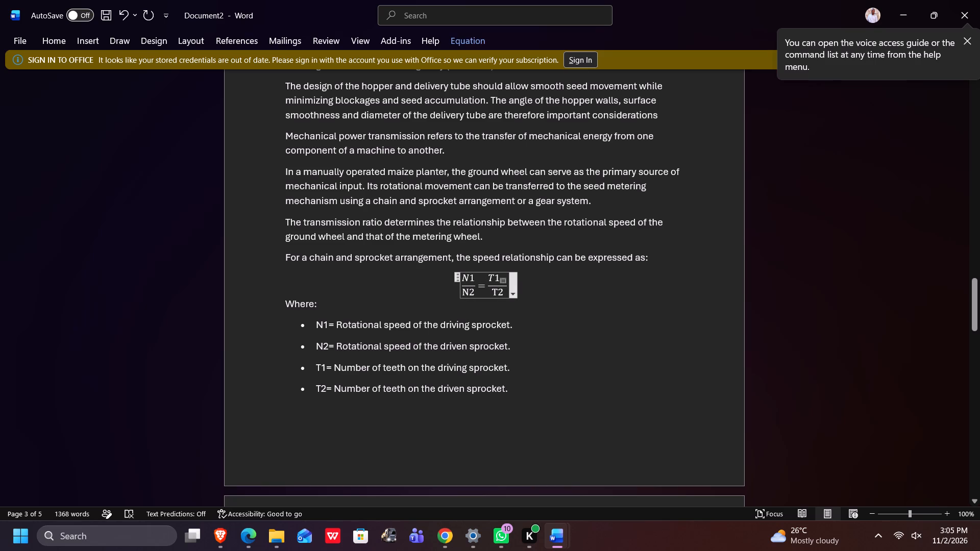
click(505, 279)
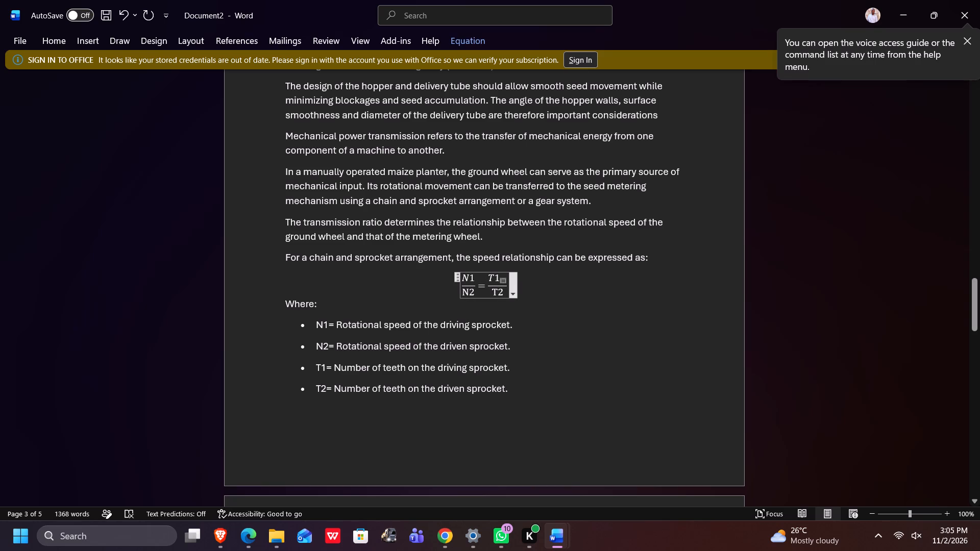
click(503, 278)
key(BackSpace)
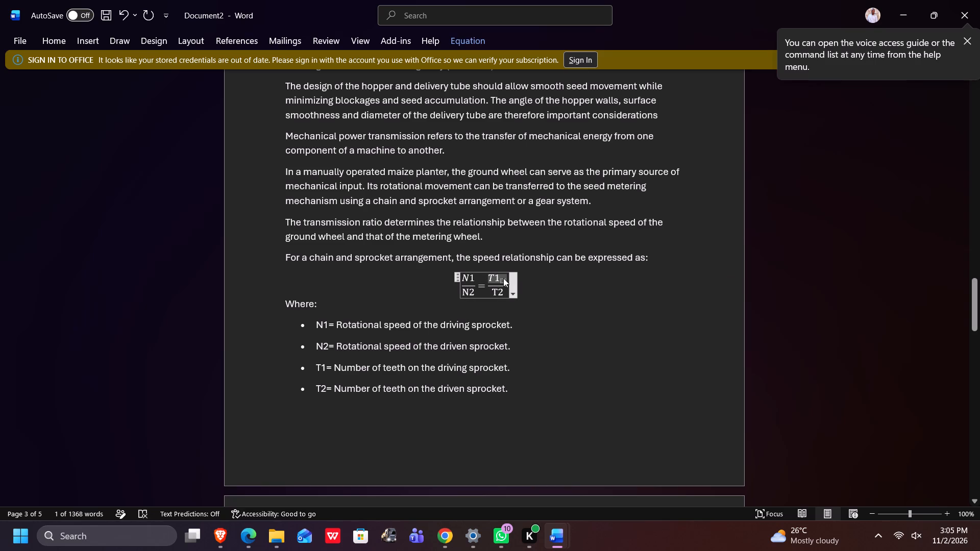
key(BackSpace)
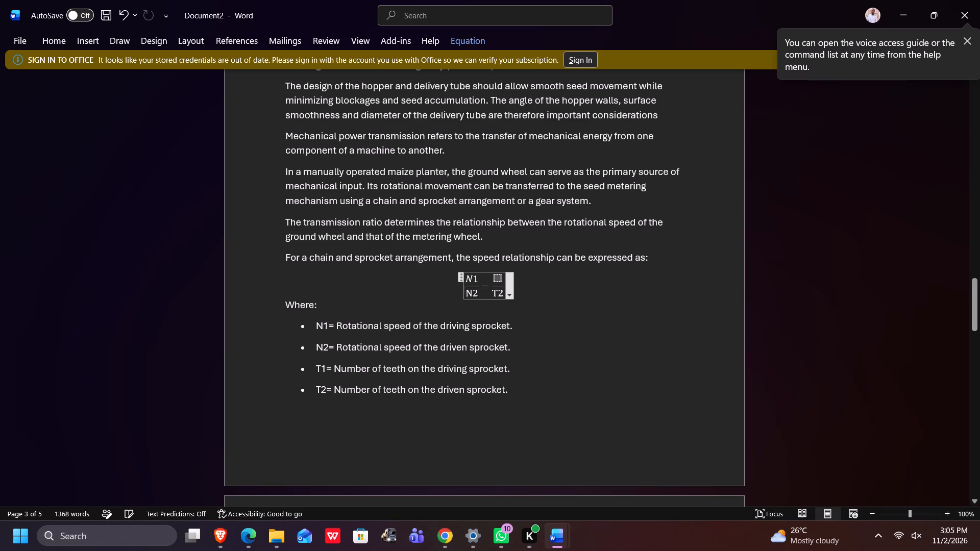
text(T1)
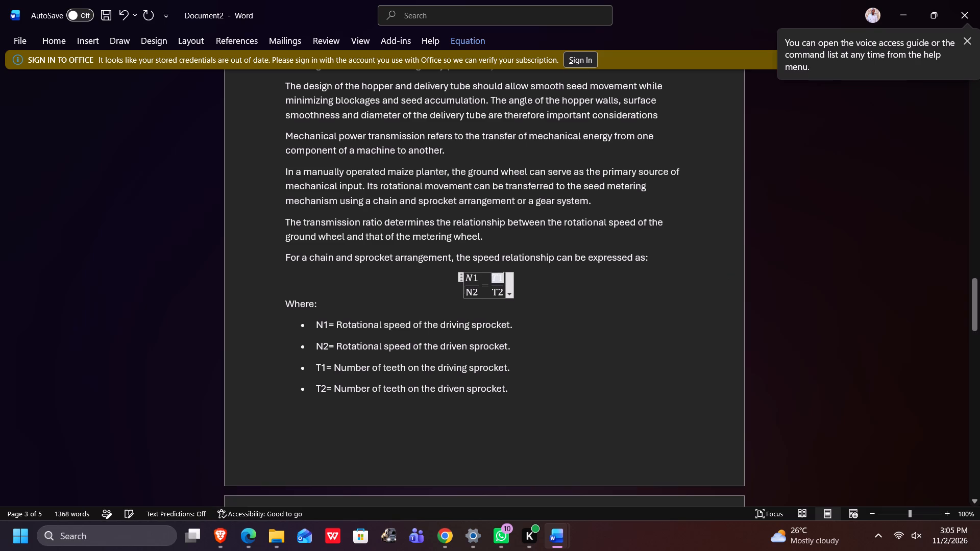
click(534, 294)
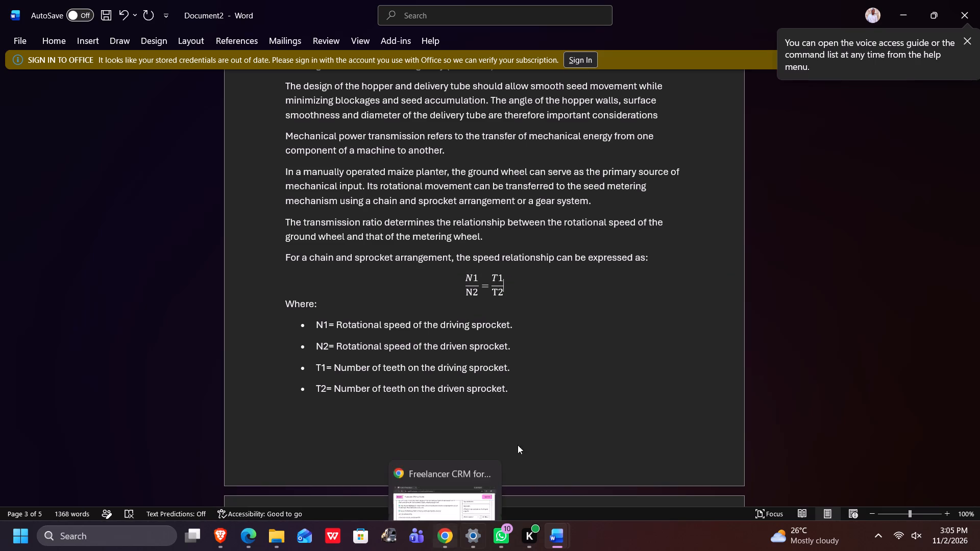
Review the document's pages from the rotational motion section to the covering mechanism text, checking the formulas and definitions.
scroll(573, 397, down, 1)
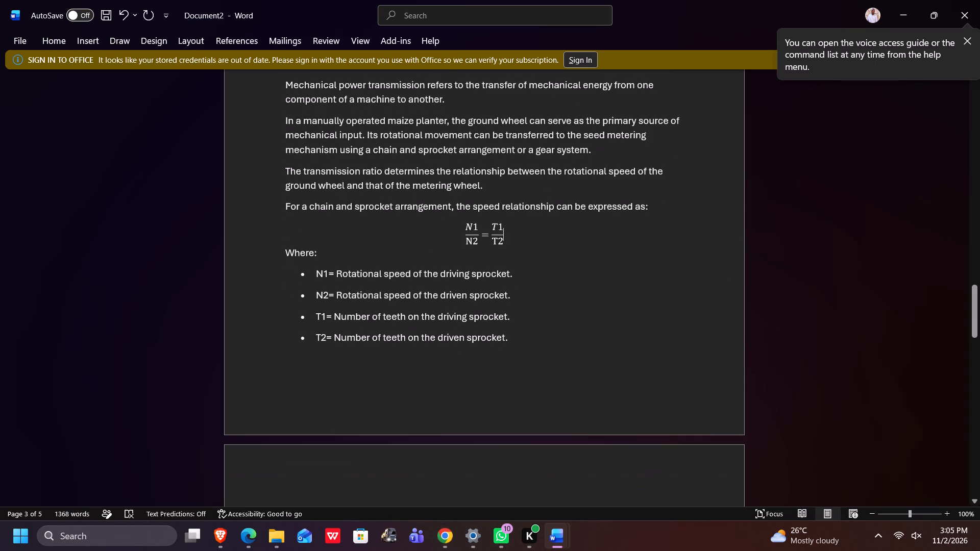
scroll(565, 402, down, 2)
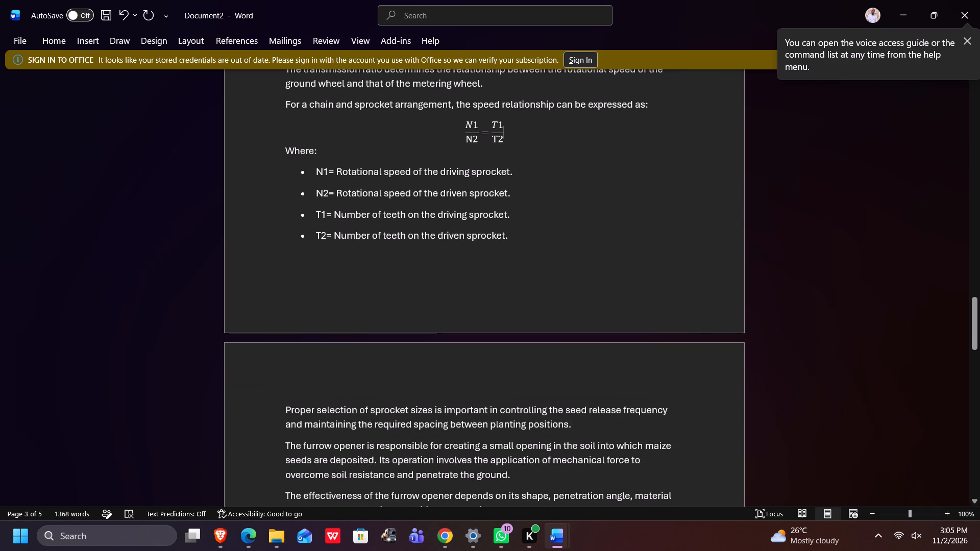
scroll(563, 403, down, 2)
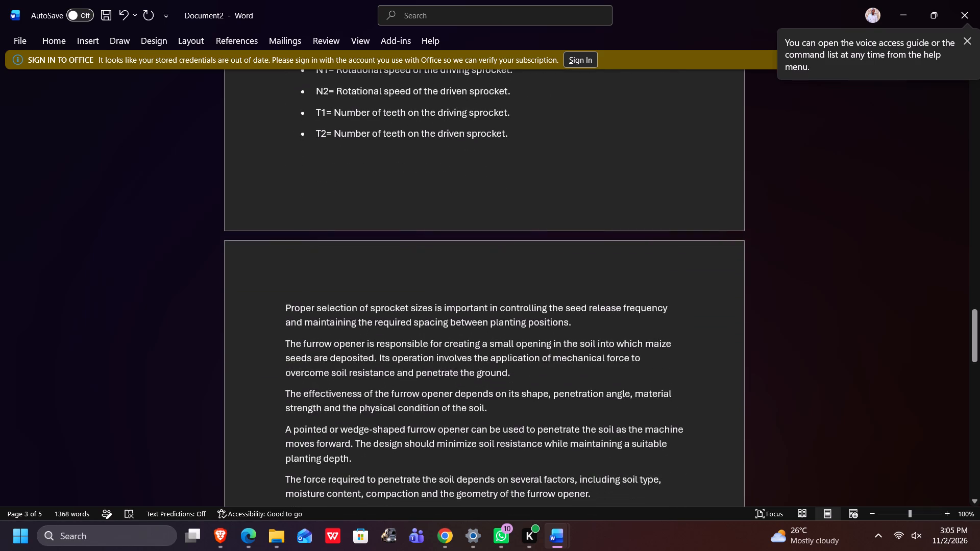
scroll(562, 403, down, 8)
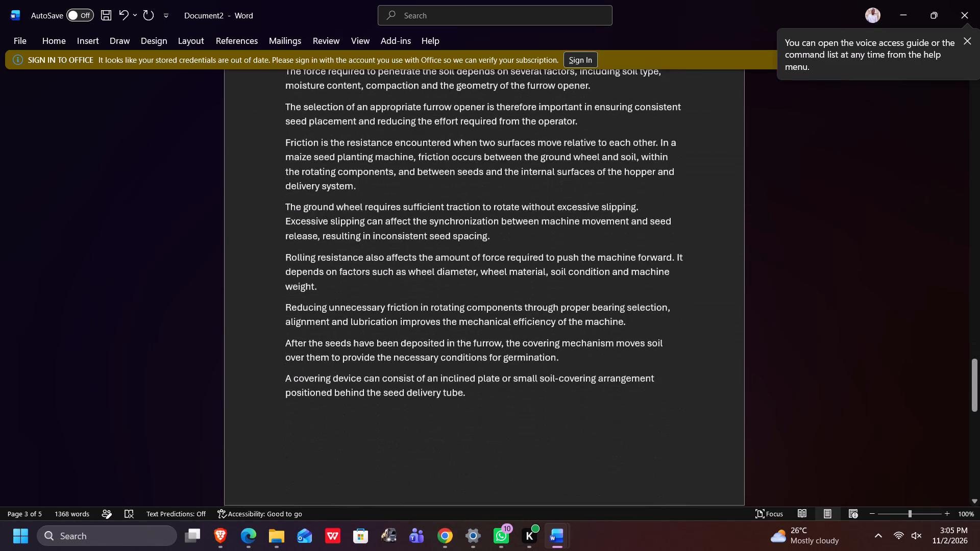
scroll(562, 403, down, 1)
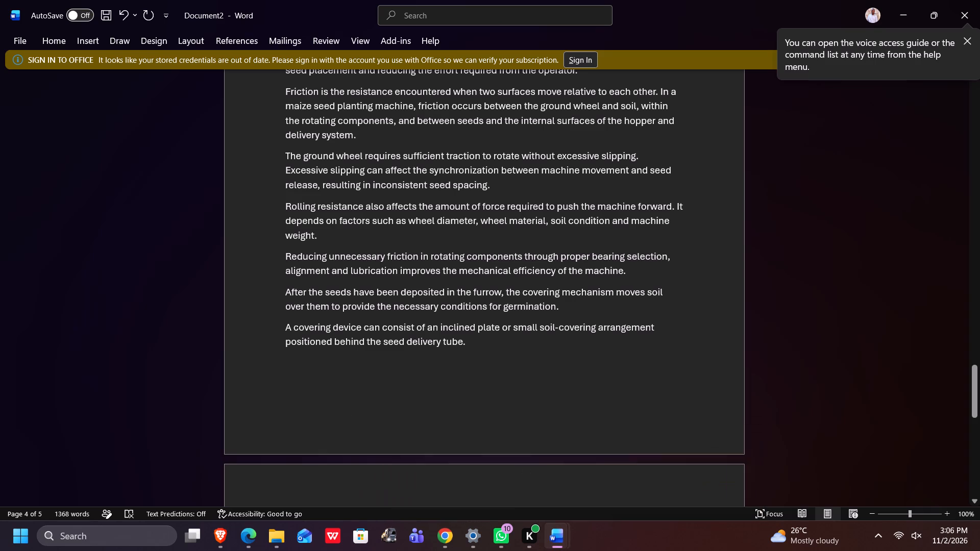
scroll(471, 395, up, 18)
scroll(469, 396, up, 7)
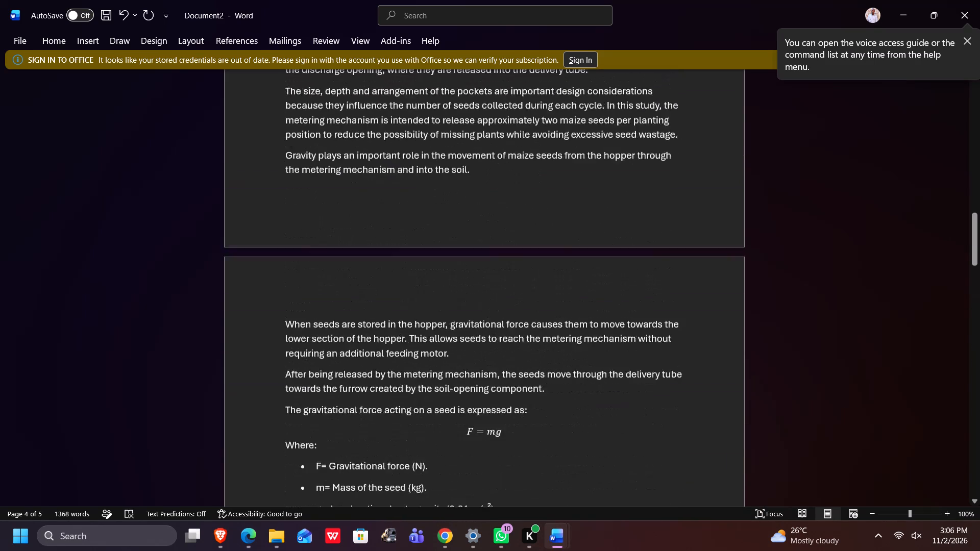
scroll(469, 396, up, 13)
scroll(469, 398, down, 1)
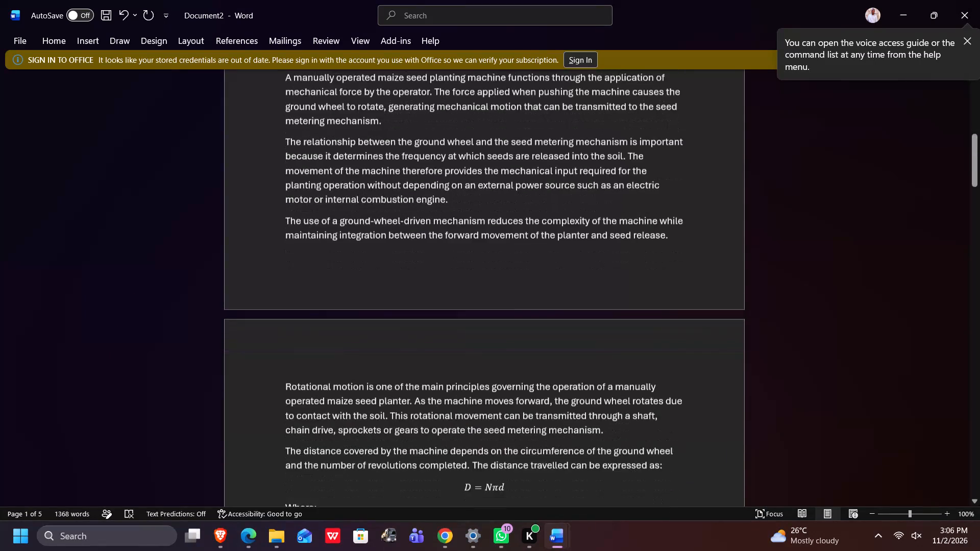
scroll(468, 398, down, 3)
scroll(466, 401, down, 18)
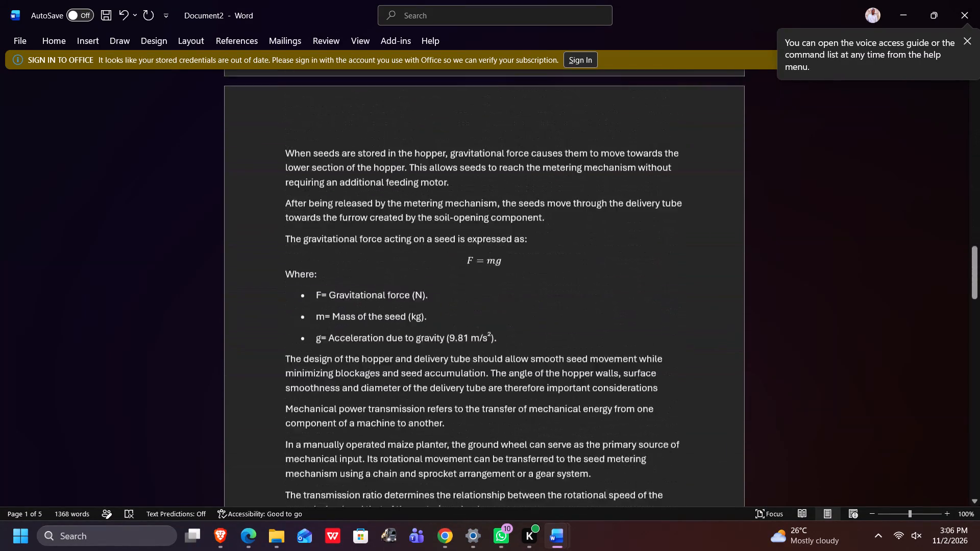
scroll(465, 404, down, 20)
scroll(465, 404, down, 8)
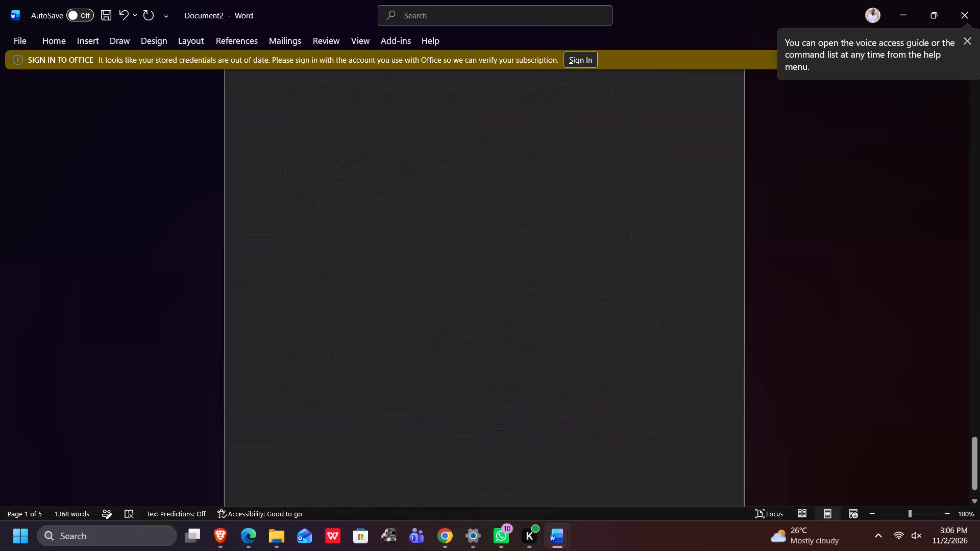
scroll(464, 406, up, 9)
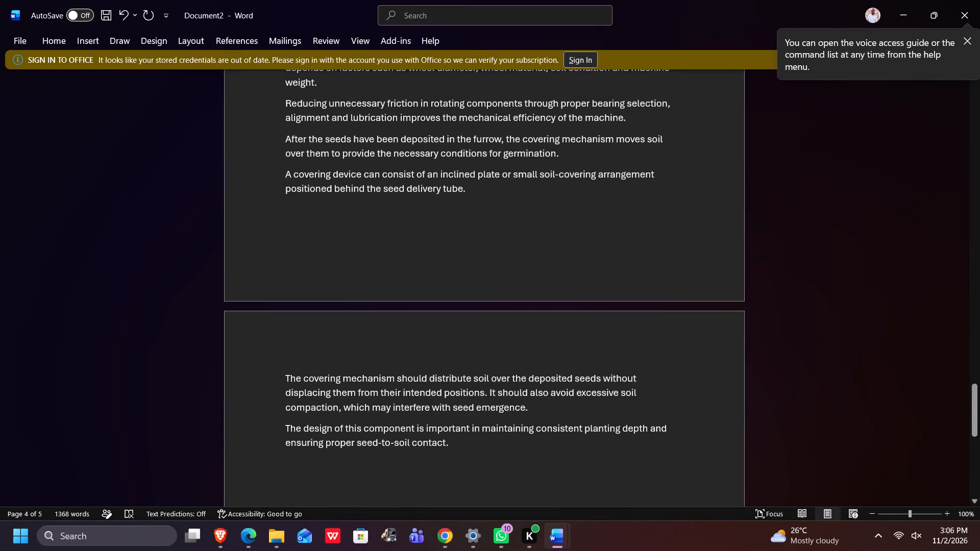
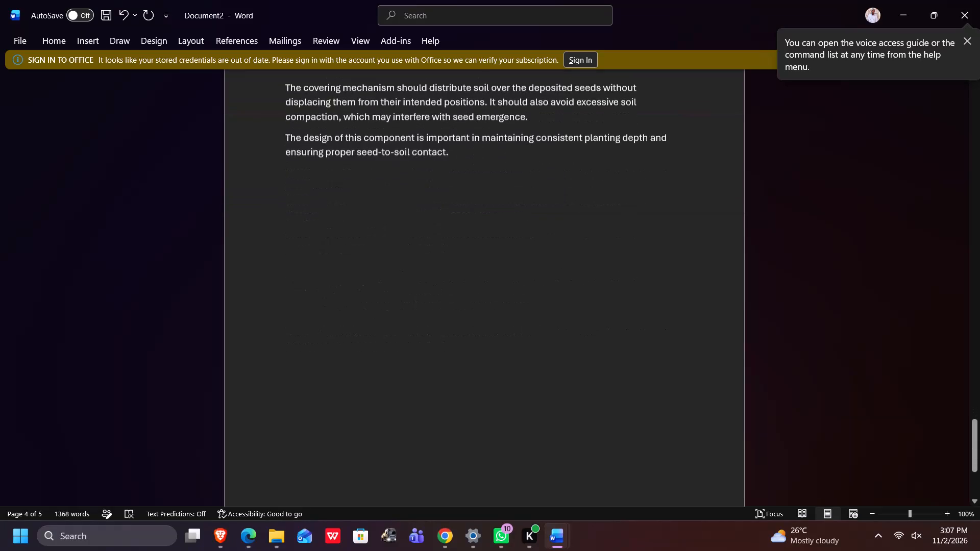
Save the document as Literature review.docx, trying to choose the Downloads folder as its location.
scroll(569, 314, down, 1)
scroll(569, 314, up, 3)
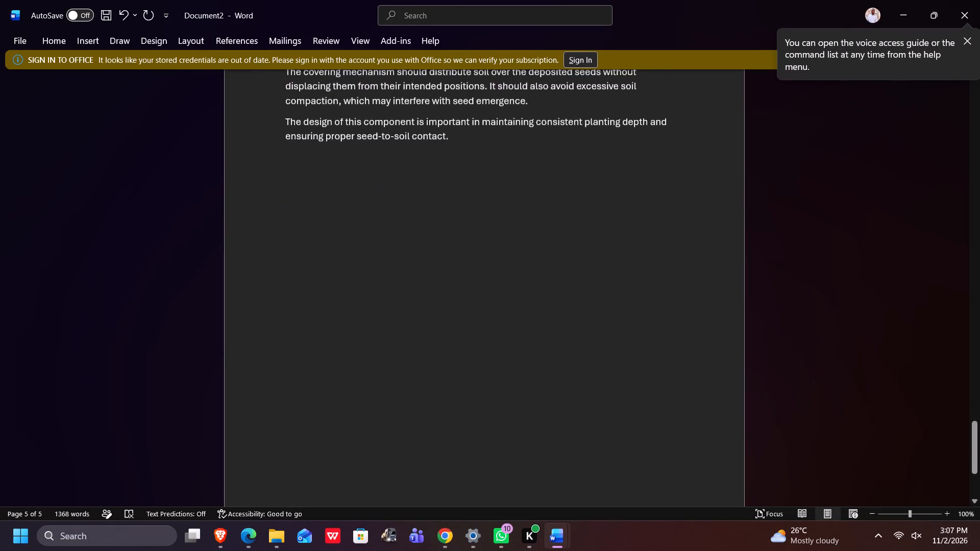
scroll(569, 314, up, 4)
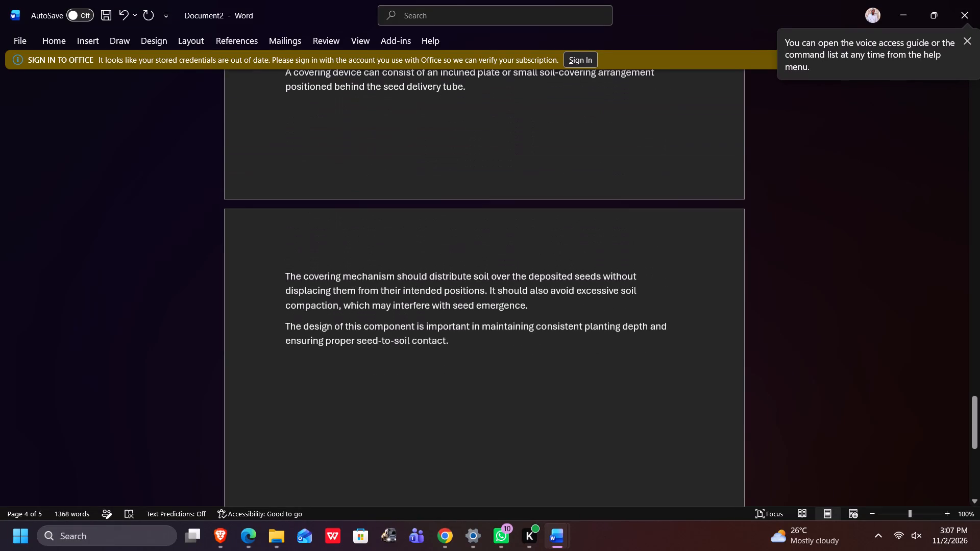
key(ctrl+s)
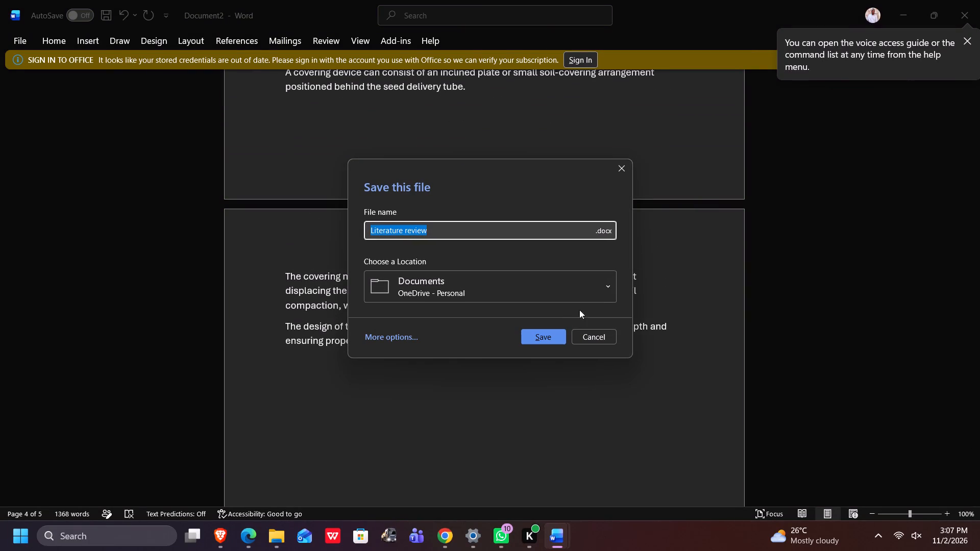
click(605, 289)
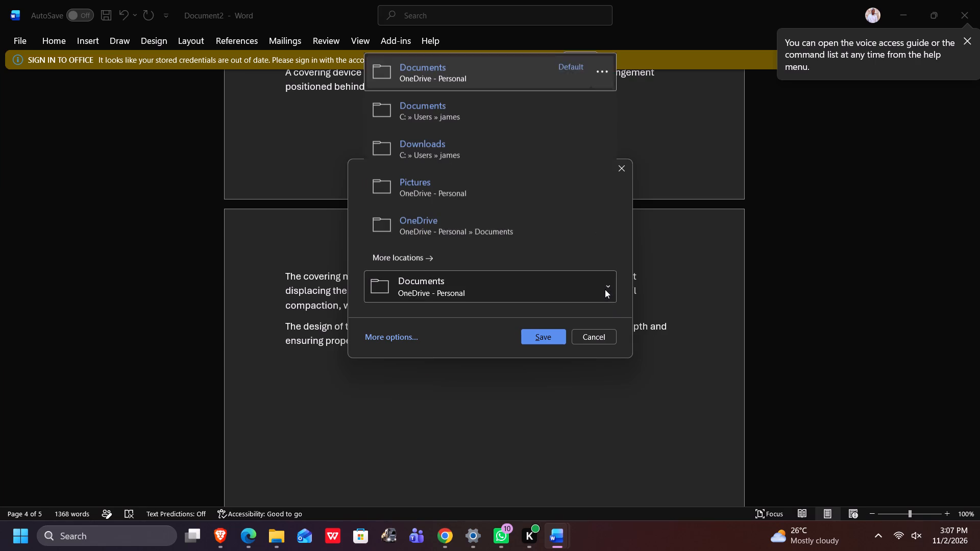
click(508, 165)
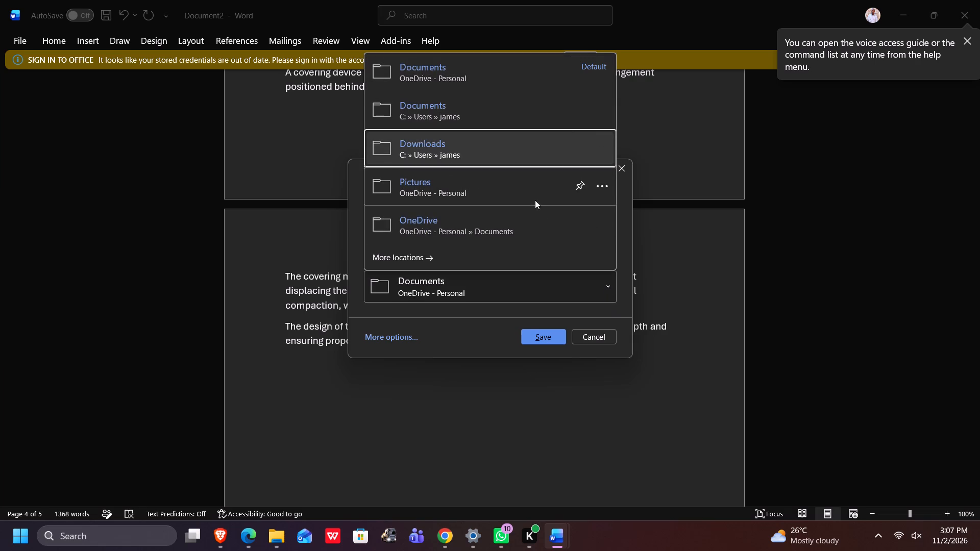
click(557, 336)
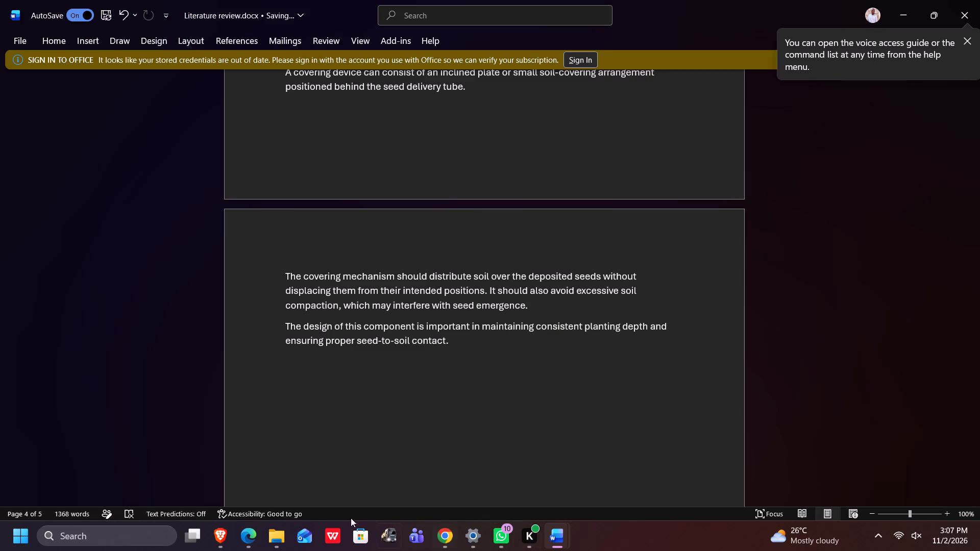
Switch to File Explorer and look through the Downloads folder for the saved Literature review document.
click(279, 538)
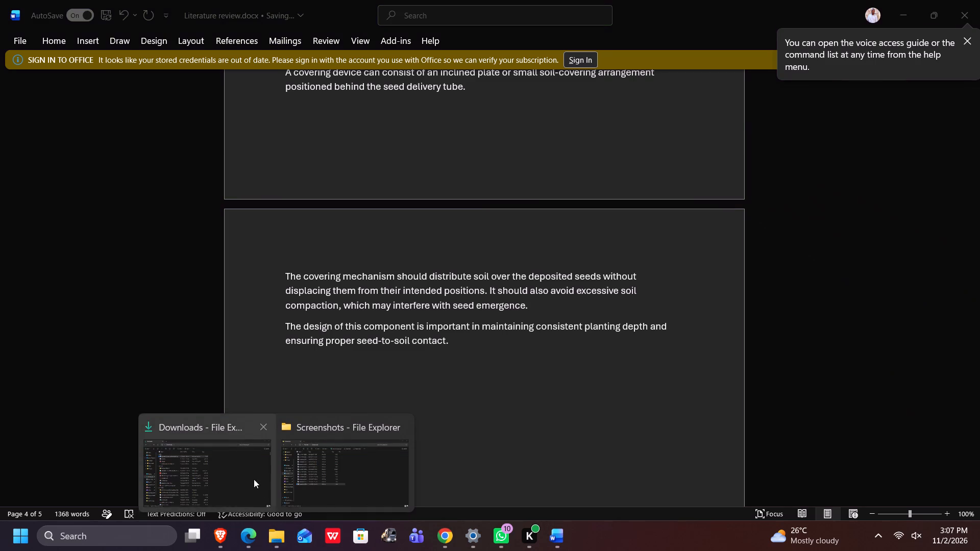
click(241, 477)
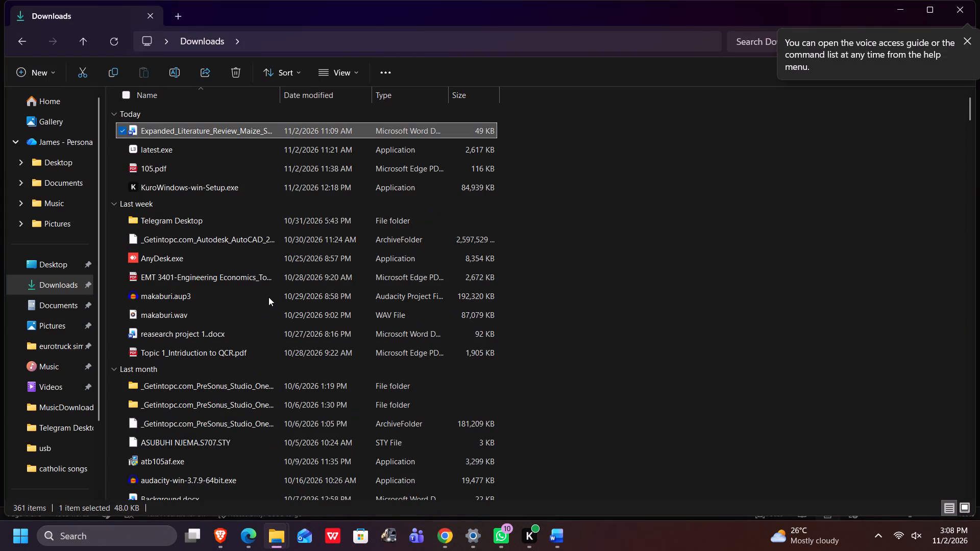
scroll(268, 297, up, 4)
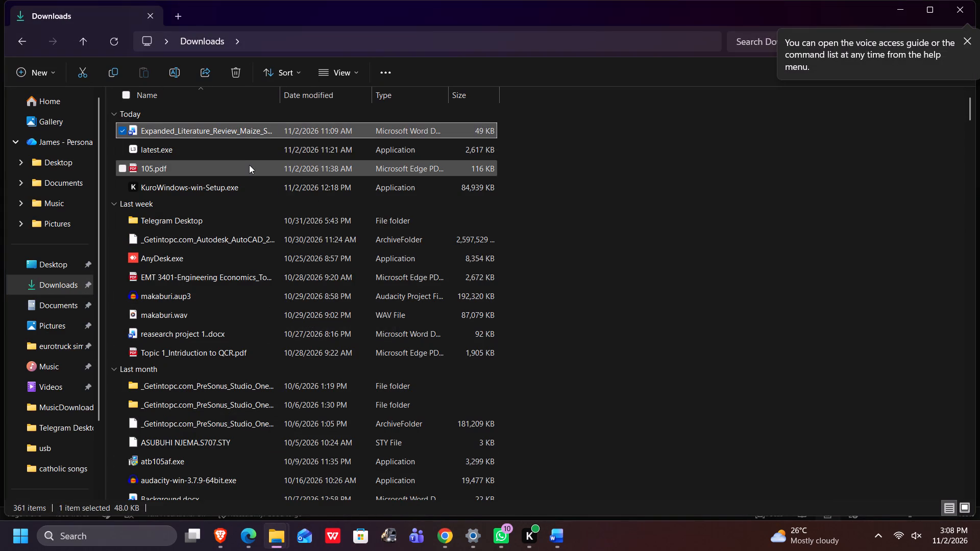
scroll(248, 166, up, 2)
scroll(251, 182, down, 2)
scroll(252, 188, up, 3)
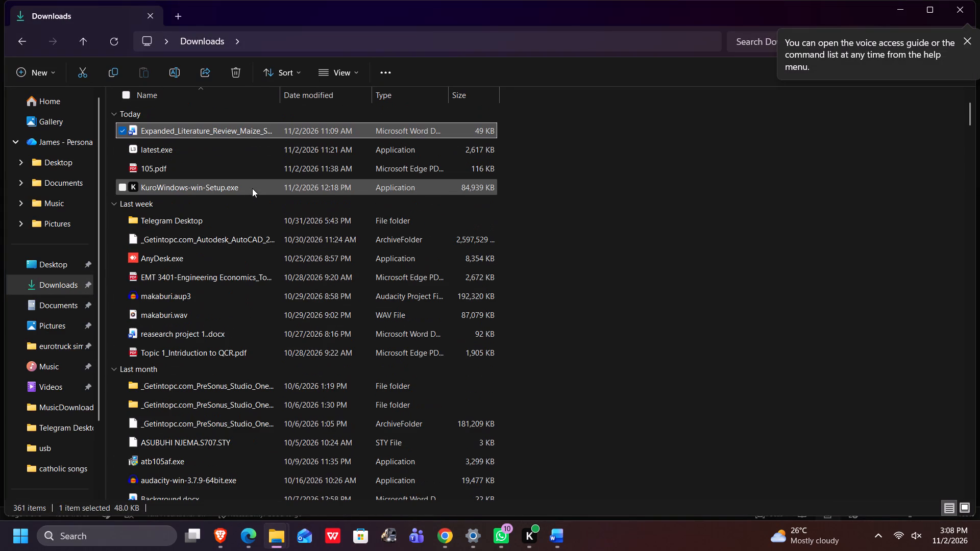
scroll(252, 188, up, 2)
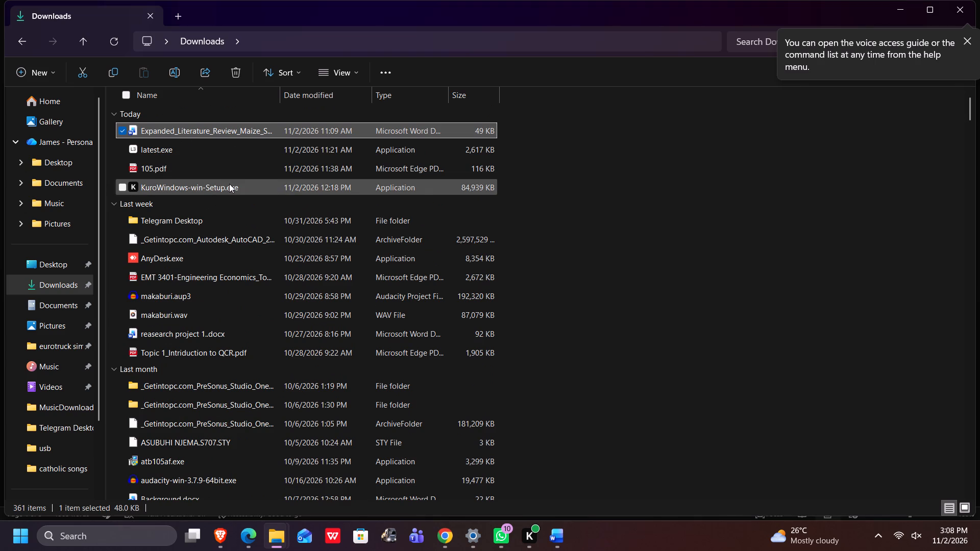
scroll(229, 184, up, 2)
scroll(228, 185, down, 2)
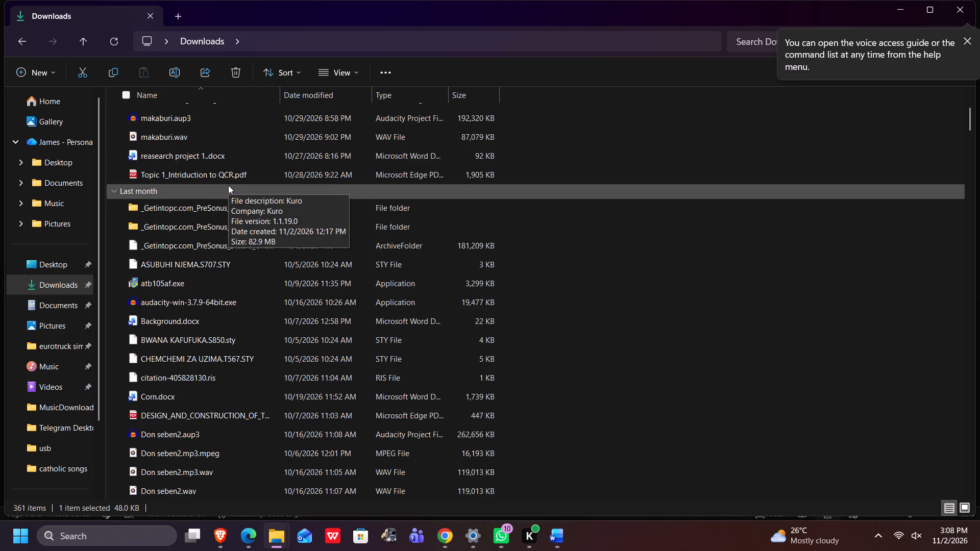
scroll(228, 185, up, 3)
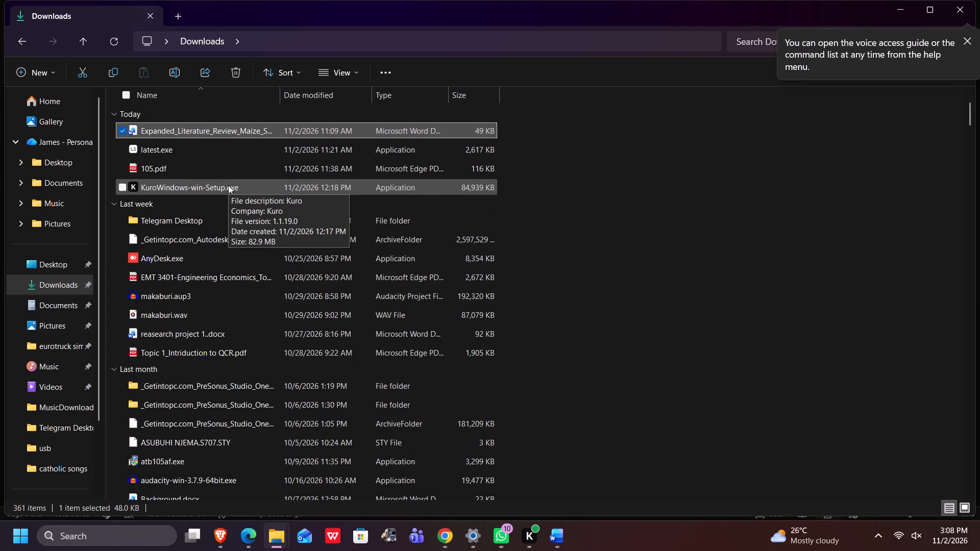
scroll(228, 185, up, 2)
scroll(186, 158, up, 2)
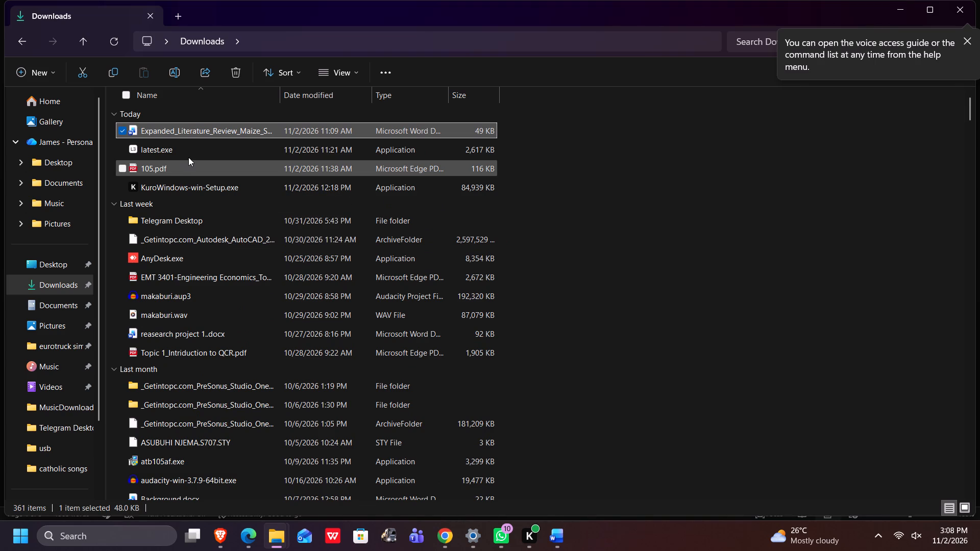
scroll(188, 157, down, 1)
scroll(188, 157, up, 2)
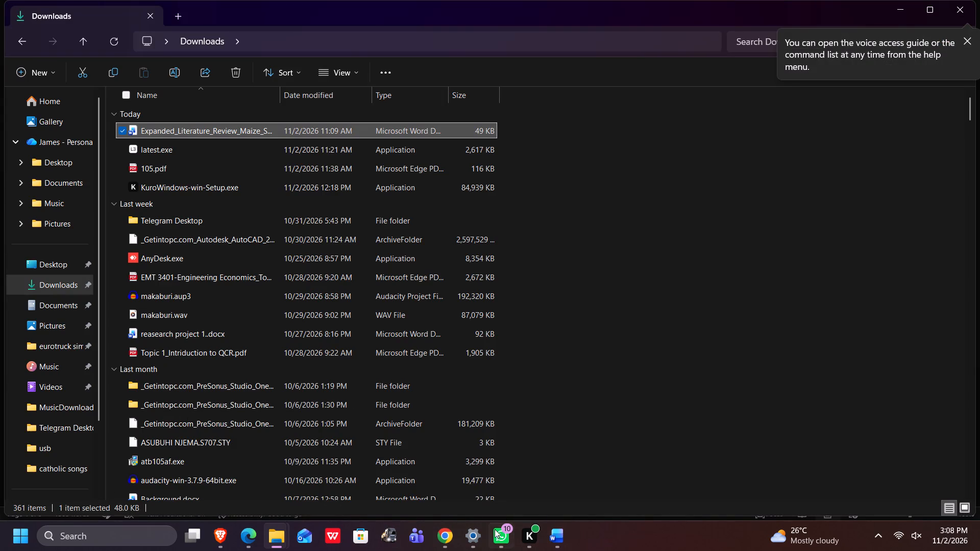
Return to Word and save Literature review.docx again.
click(671, 474)
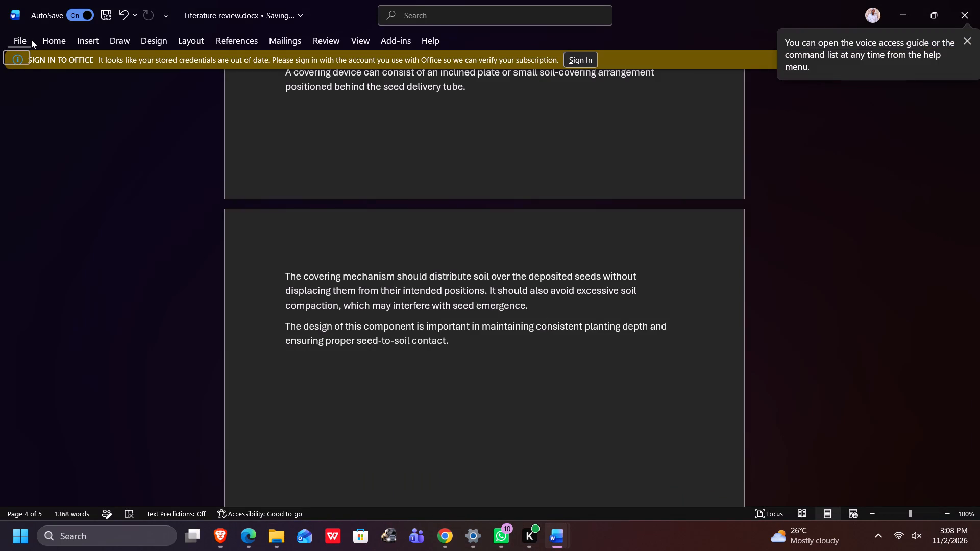
key(ctrl+s)
key(ctrl+s)
Switch to File Explorer, find Literature review.docx in the personal OneDrive's Documents folder and open it.
click(283, 543)
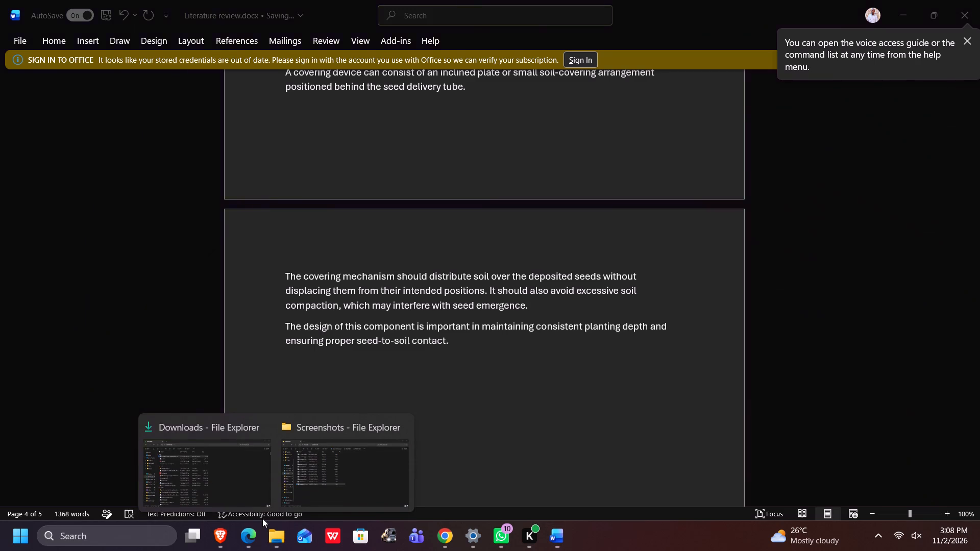
click(248, 484)
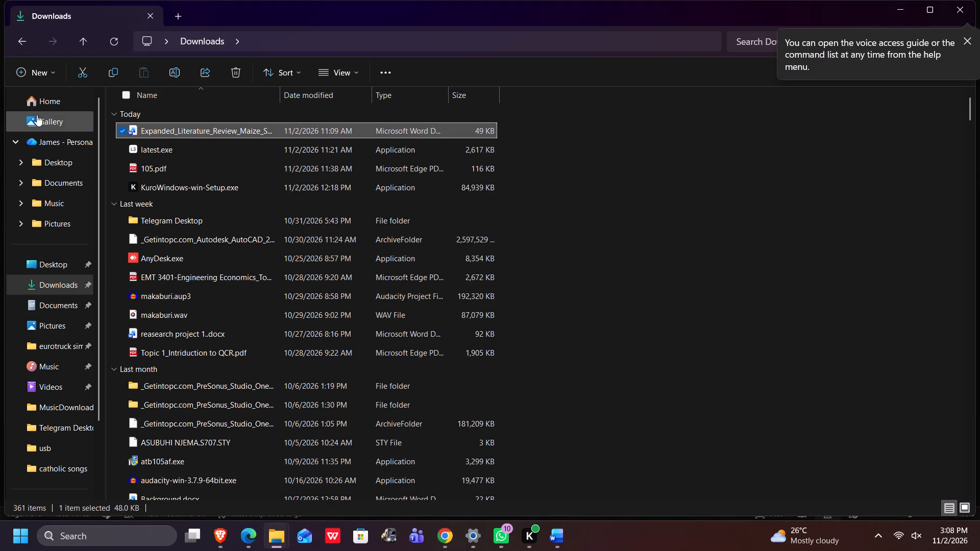
click(55, 145)
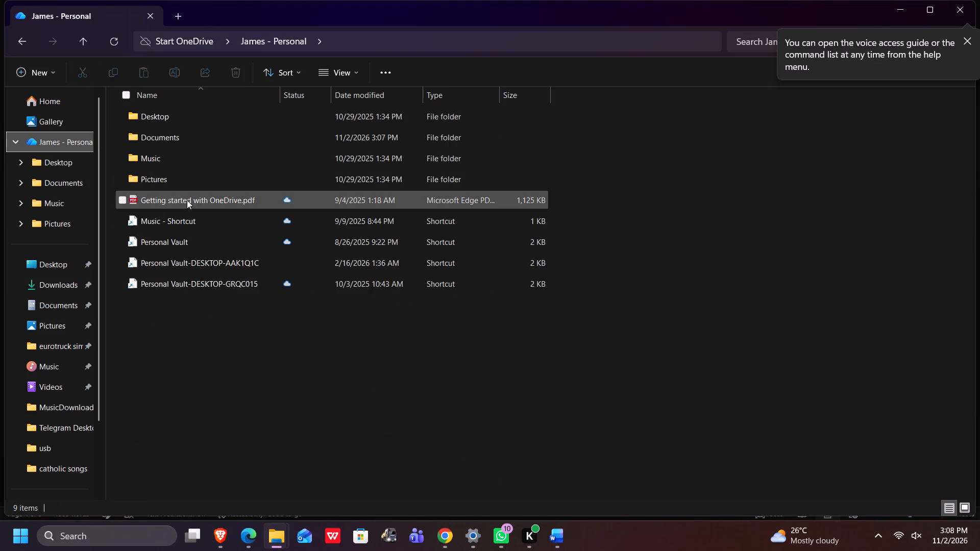
double_click(192, 133)
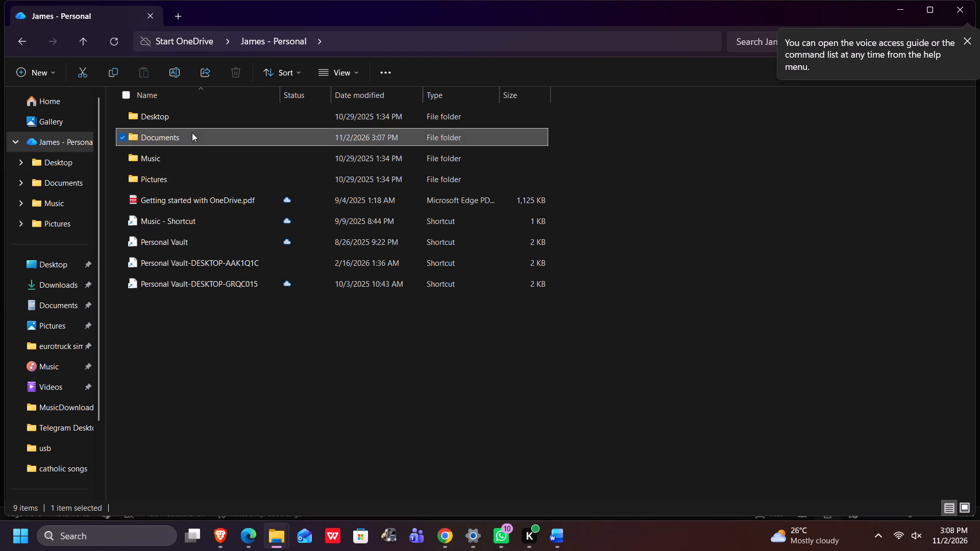
scroll(261, 196, down, 7)
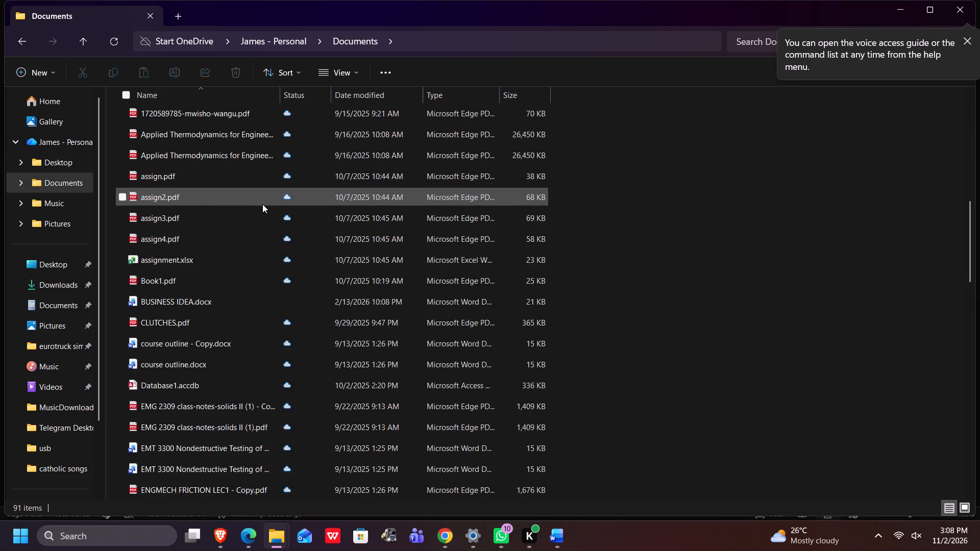
scroll(262, 204, down, 3)
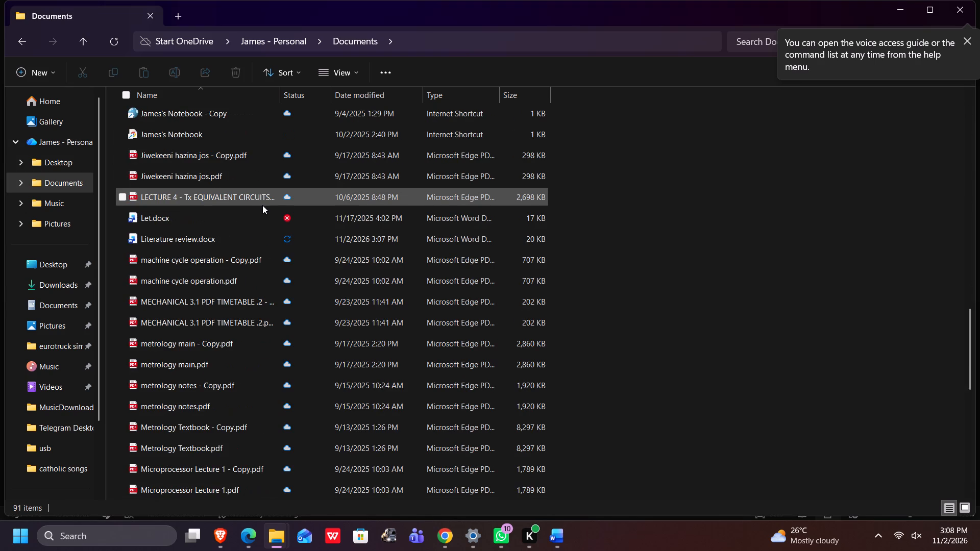
double_click(275, 237)
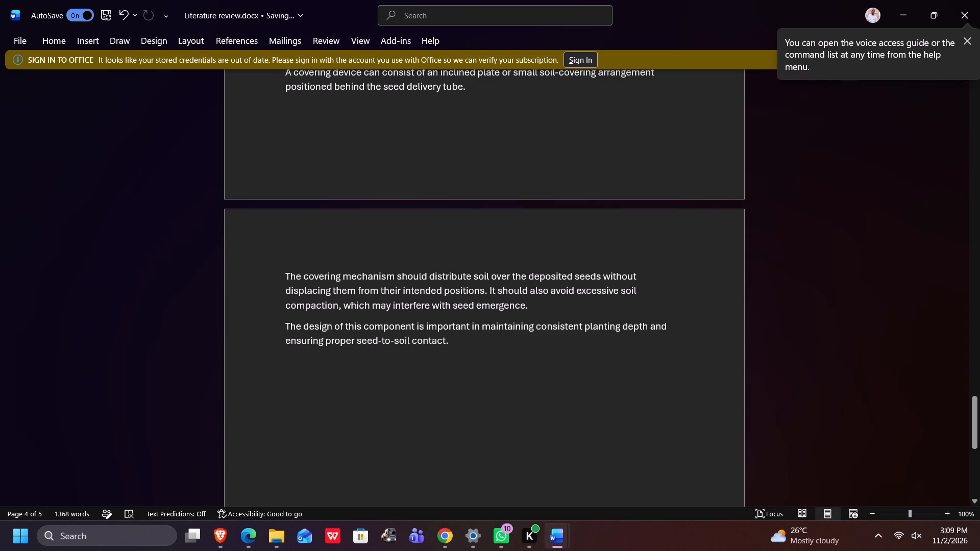
Check the opened document from the covering mechanism text back to the rotational motion section, and minimize its window.
scroll(630, 260, up, 20)
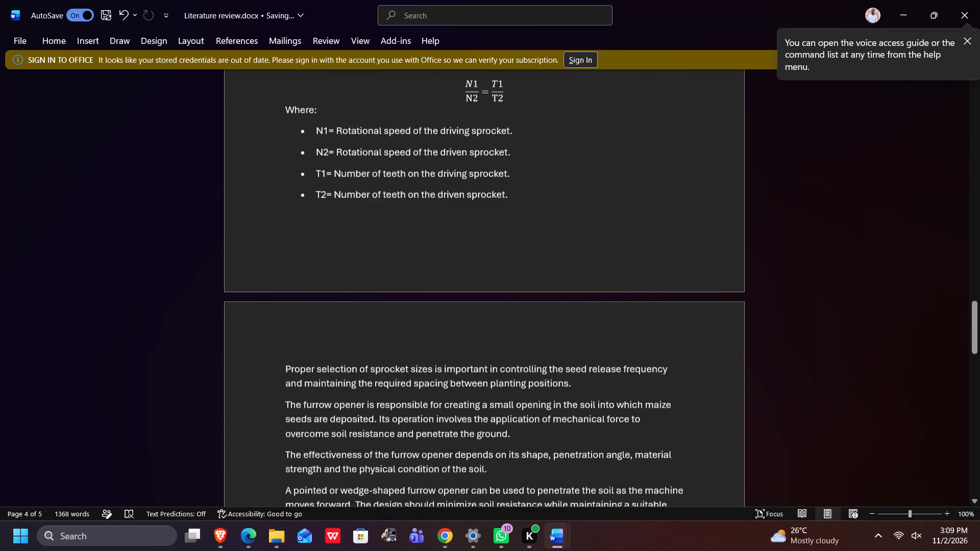
scroll(632, 256, up, 19)
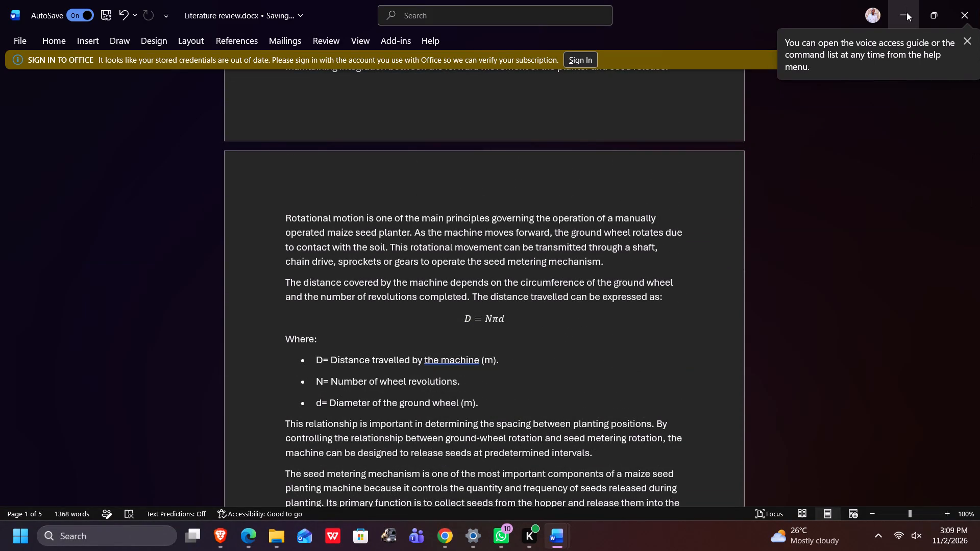
click(906, 12)
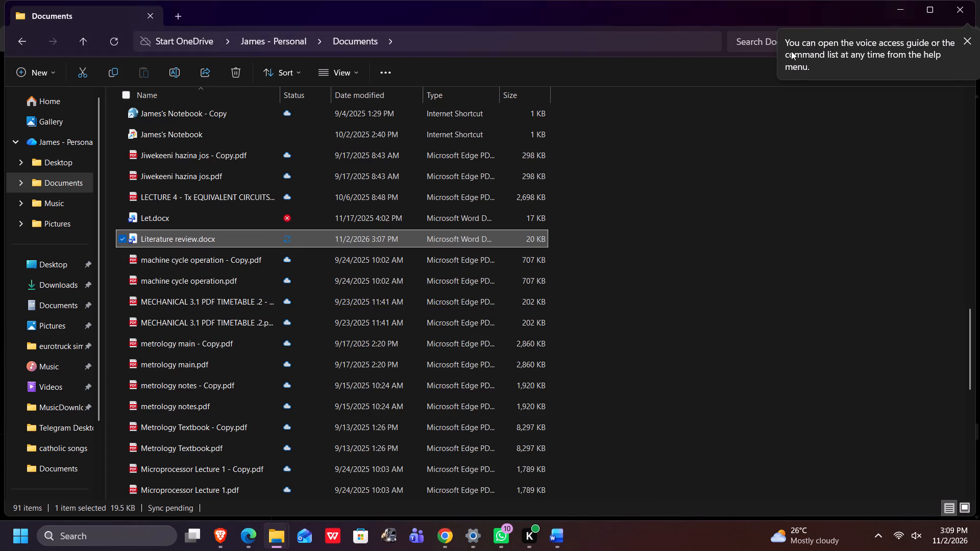
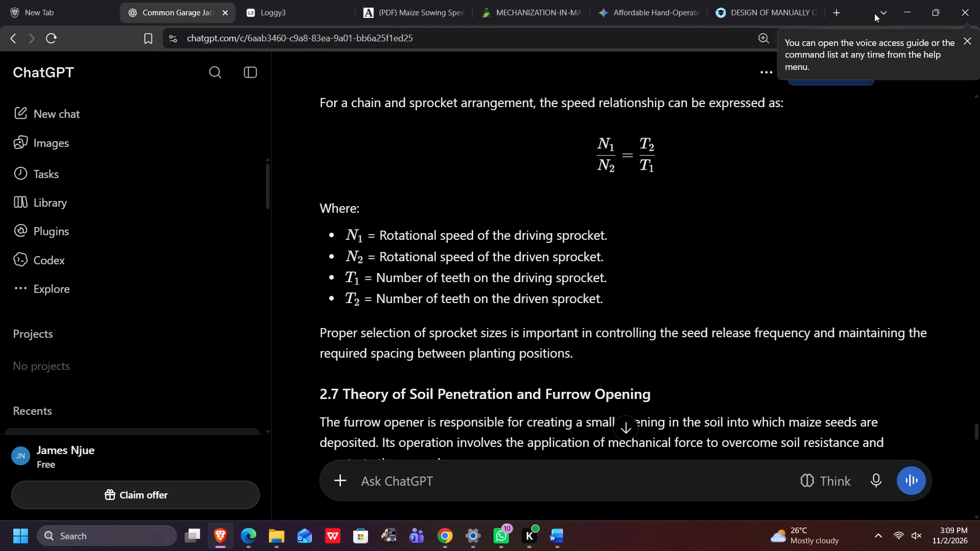
Close the Brave browser window together with all of its open tabs.
click(962, 10)
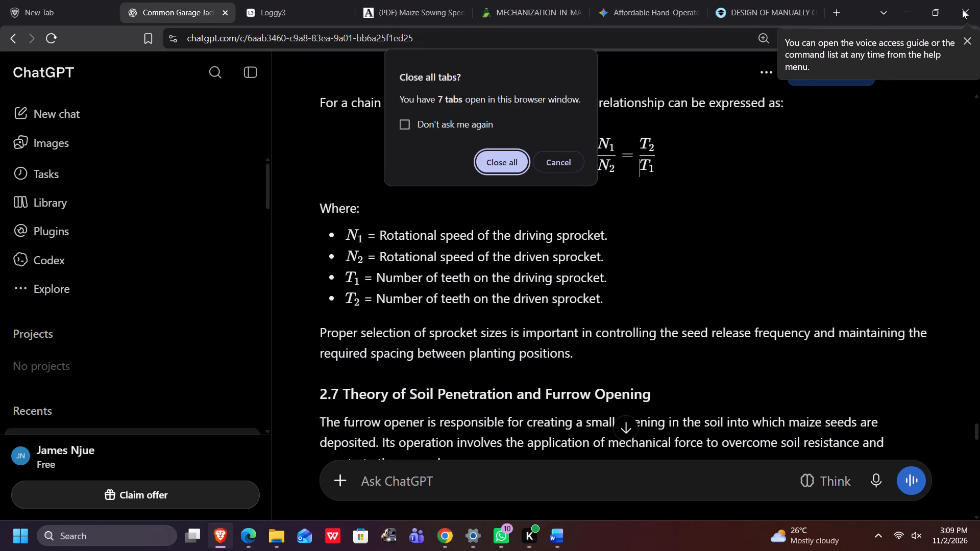
click(501, 158)
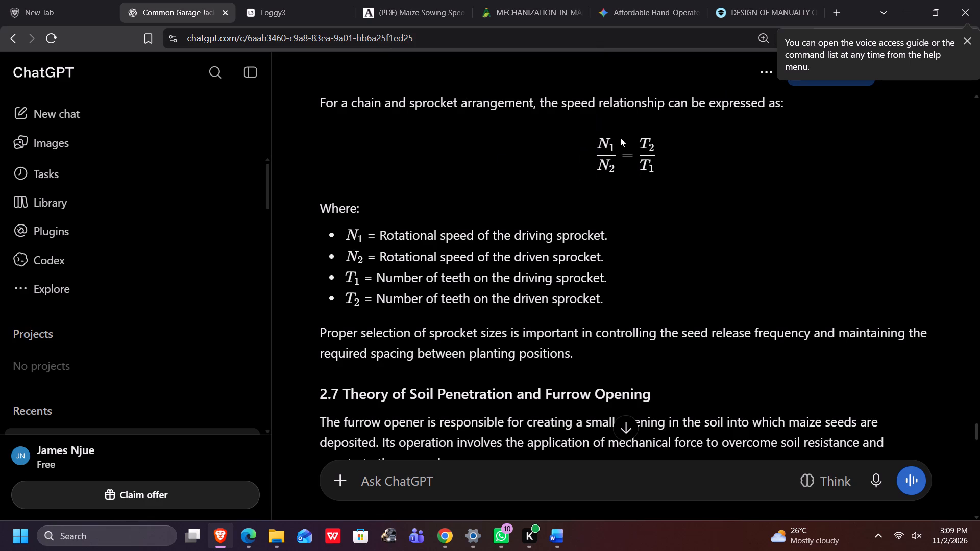
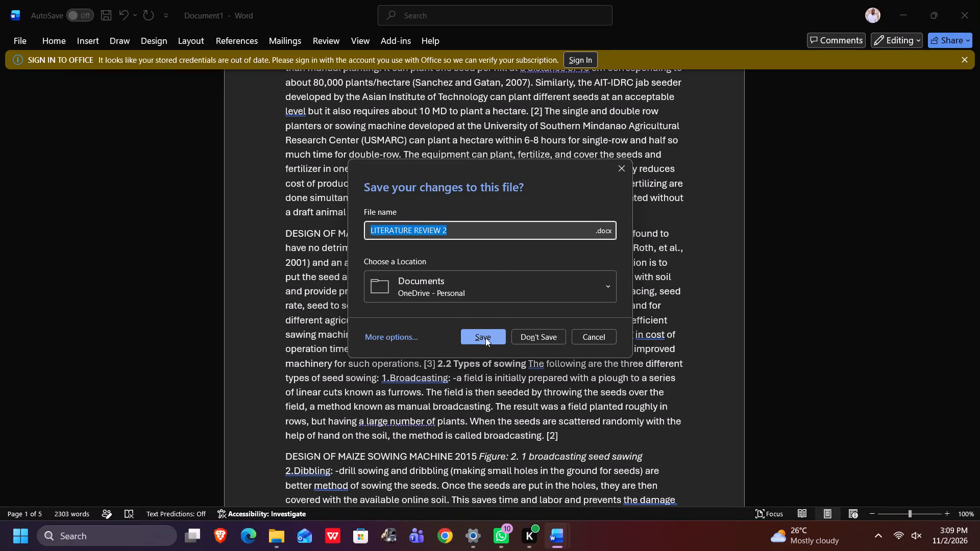
Save the unsaved document as LITERATURE REVIEW 2.docx in the OneDrive Documents folder while closing it.
click(485, 338)
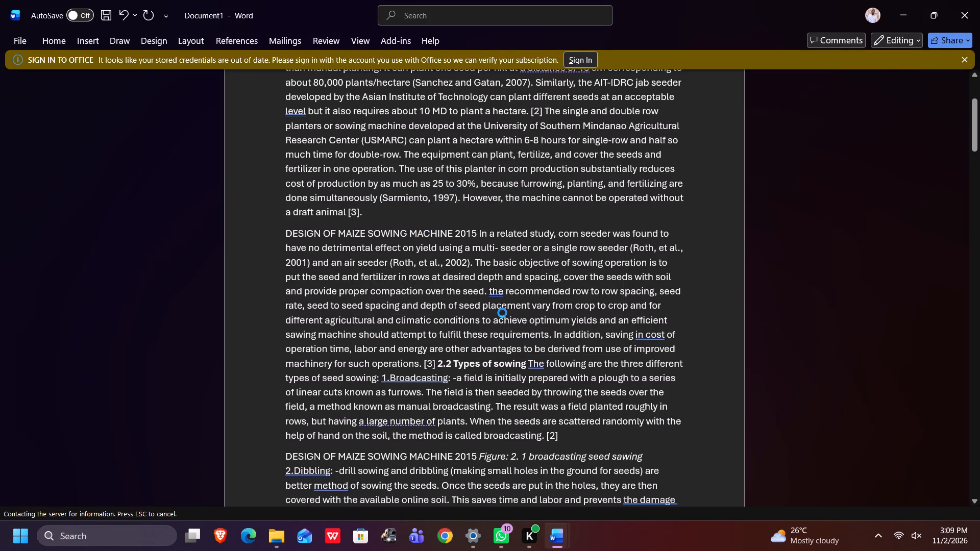